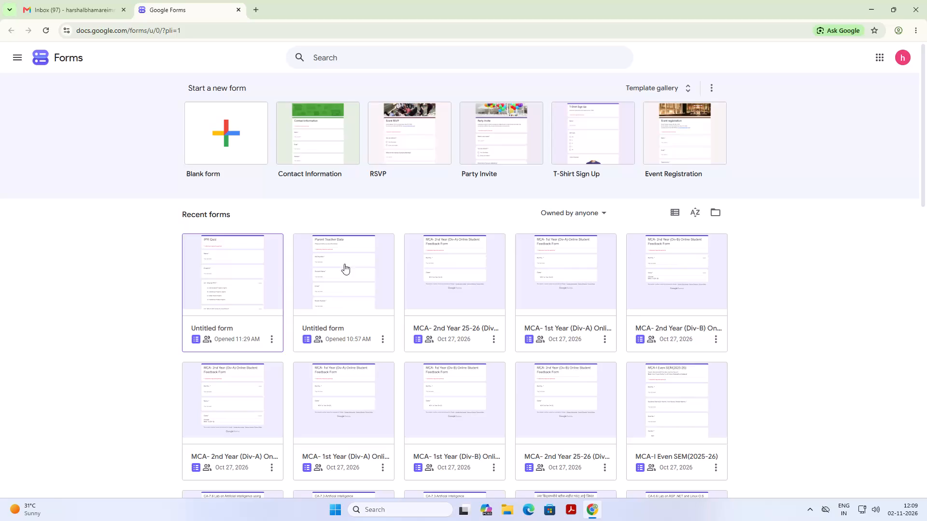
# Open the Parent Teacher Data form's responses and download them as a CSV file.
pyautogui.click(342, 266)
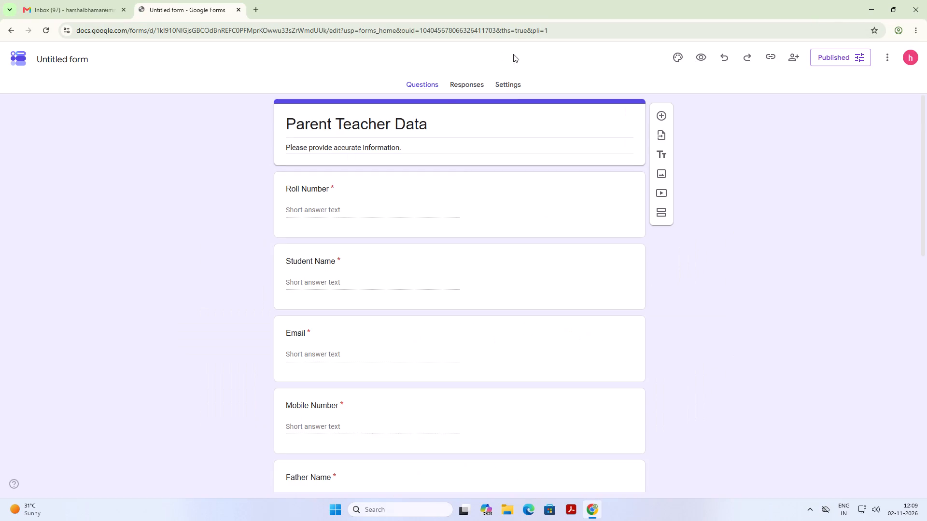
pyautogui.click(476, 82)
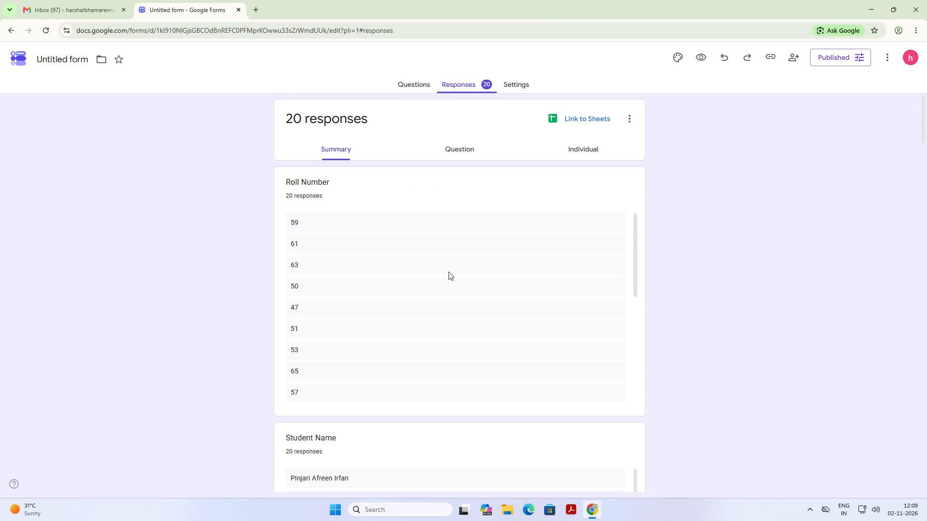
pyautogui.click(604, 121)
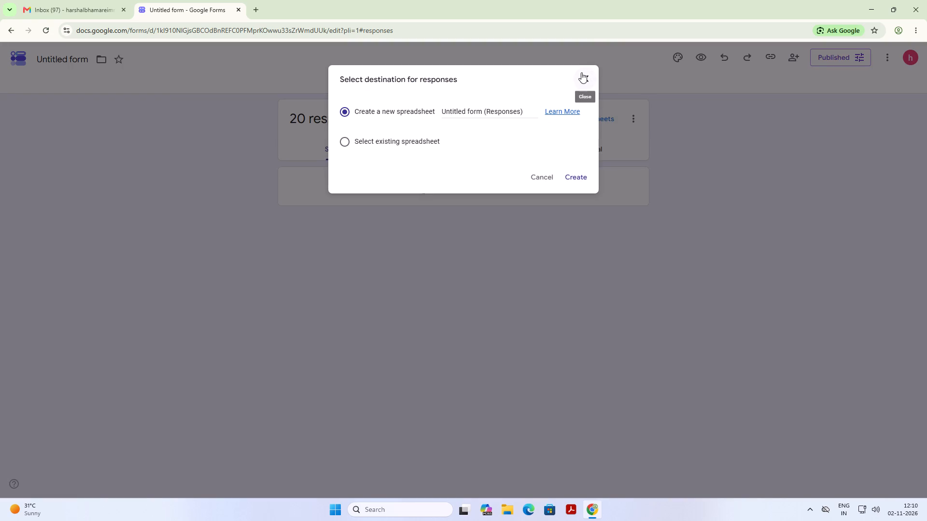
pyautogui.click(581, 72)
pyautogui.click(640, 117)
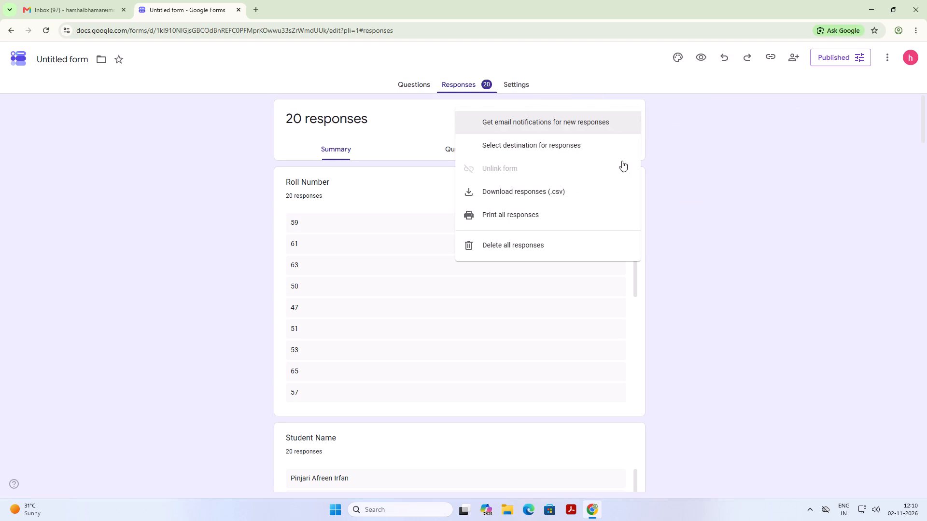
pyautogui.click(505, 184)
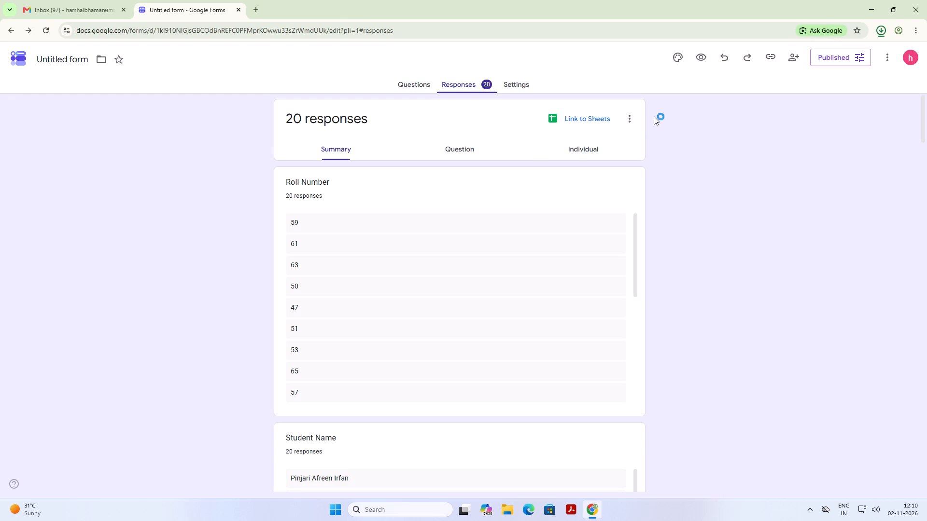
# Open the CSV inside the downloaded Untitled form.csv archive in Excel and dismiss the activation wizard.
pyautogui.click(853, 56)
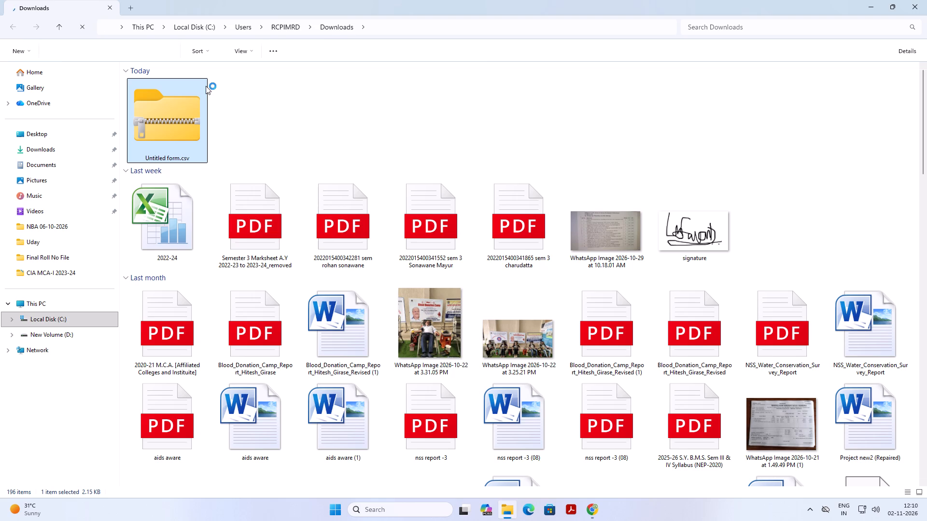
pyautogui.doubleClick(155, 108)
pyautogui.doubleClick(161, 86)
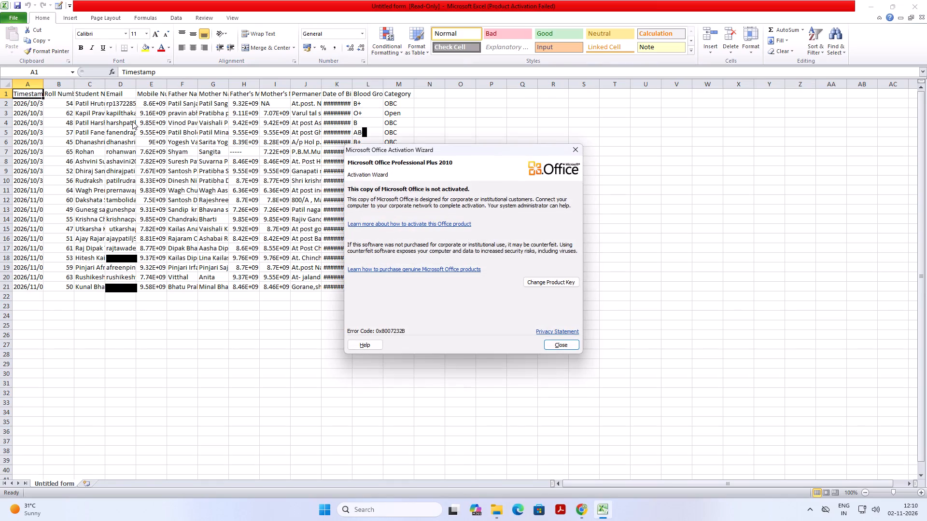
pyautogui.click(576, 345)
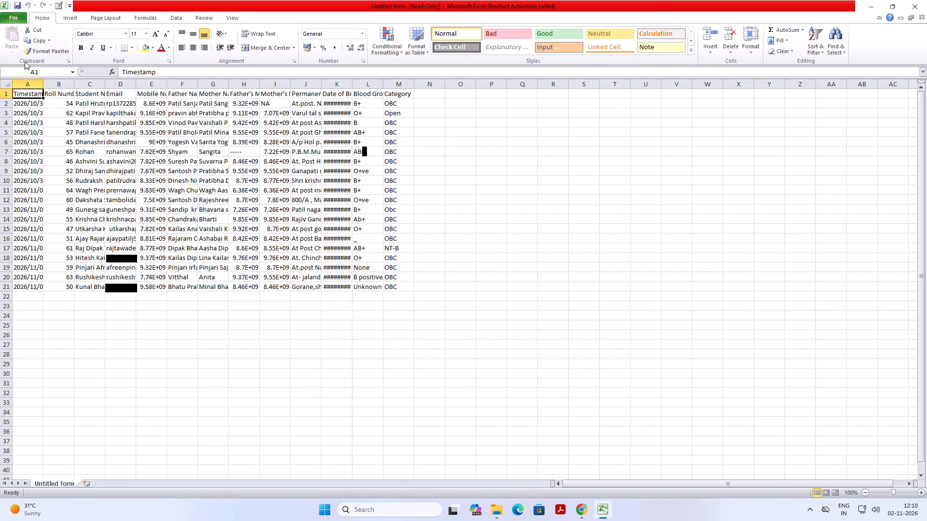
# Widen the columns from Roll Number through Blood Group, including Permanent address, to fit their contents.
pyautogui.doubleClick(72, 82)
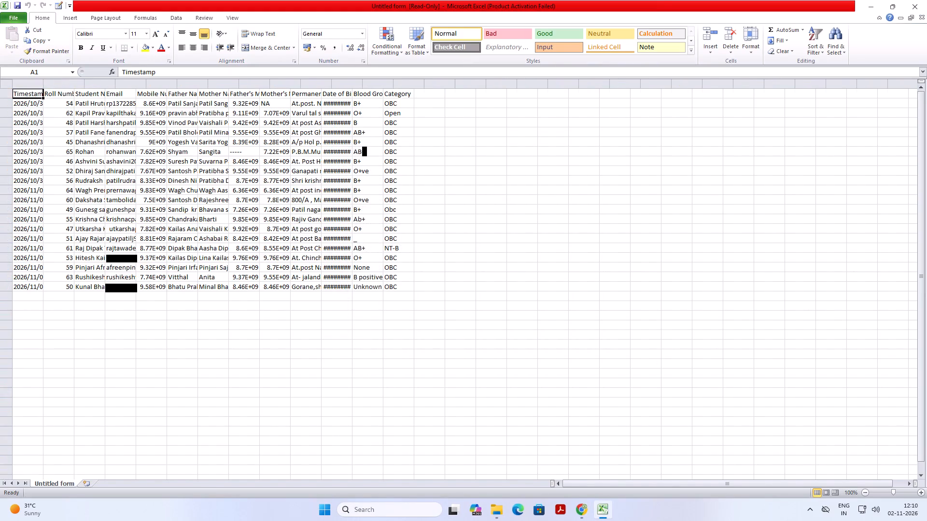
pyautogui.doubleClick(115, 81)
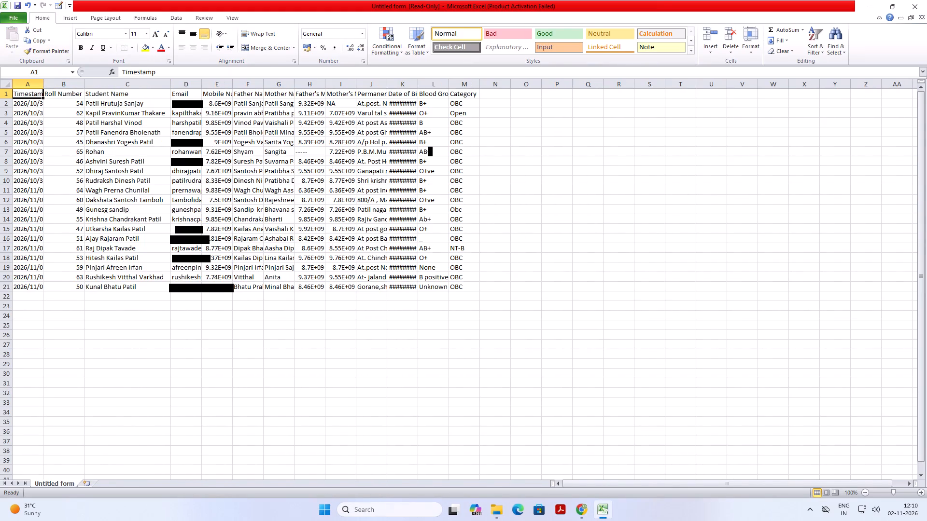
pyautogui.doubleClick(204, 83)
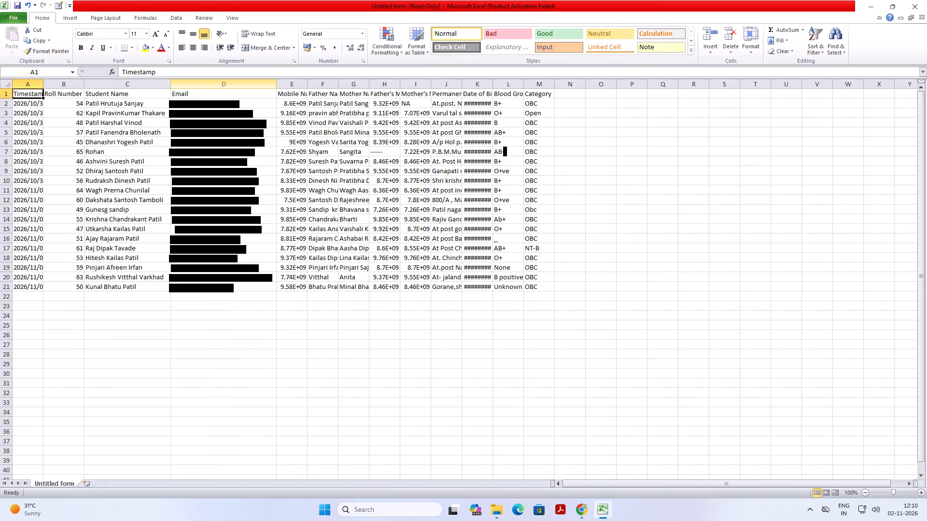
pyautogui.doubleClick(307, 86)
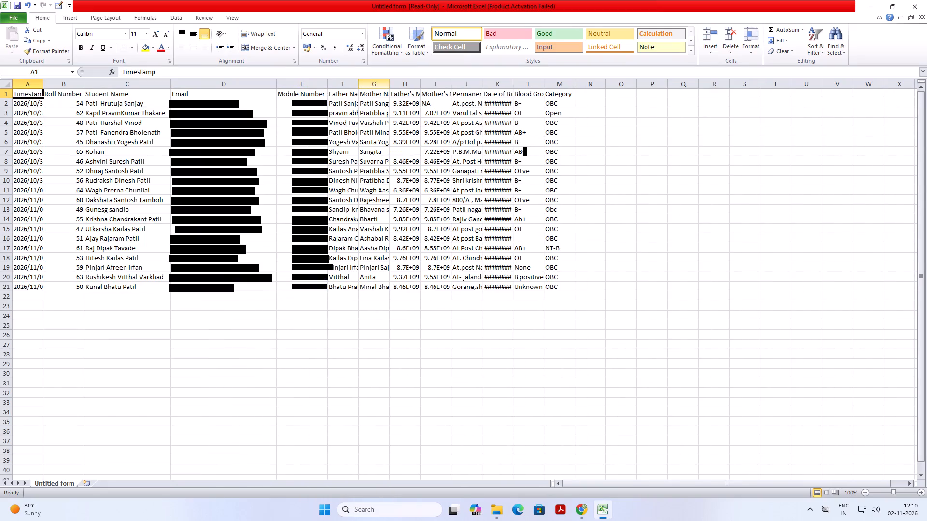
pyautogui.doubleClick(358, 82)
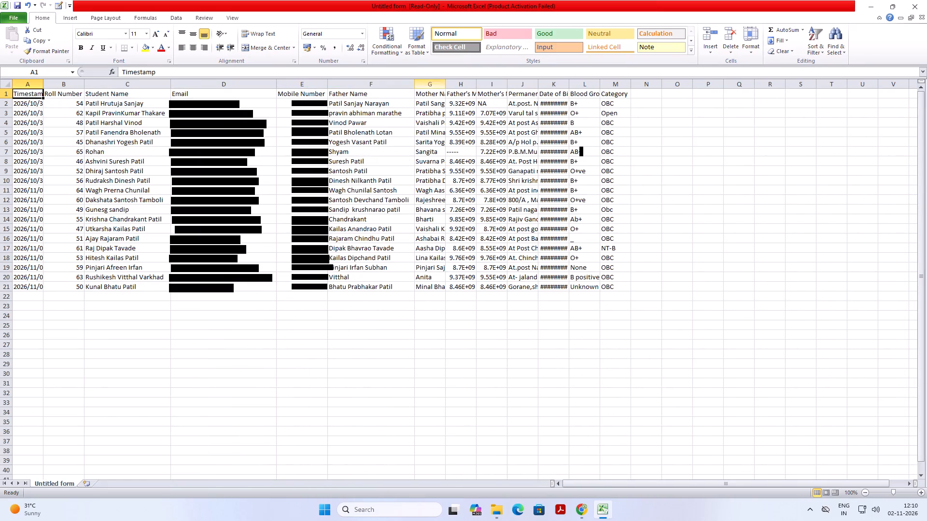
pyautogui.doubleClick(448, 82)
pyautogui.doubleClick(533, 80)
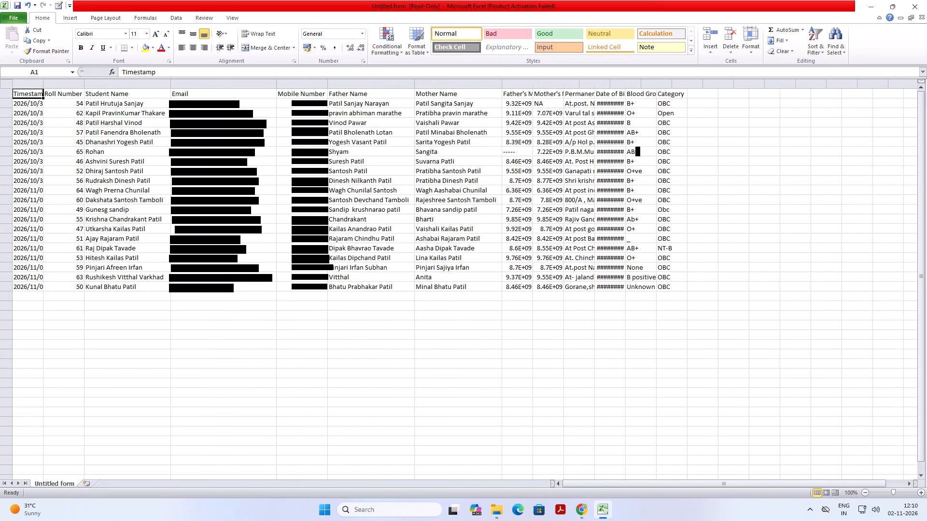
pyautogui.doubleClick(612, 83)
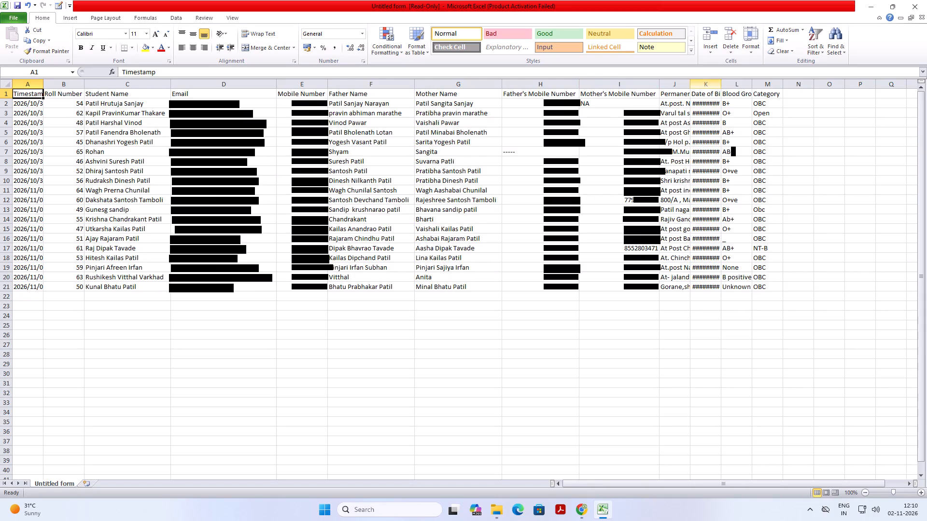
pyautogui.doubleClick(723, 82)
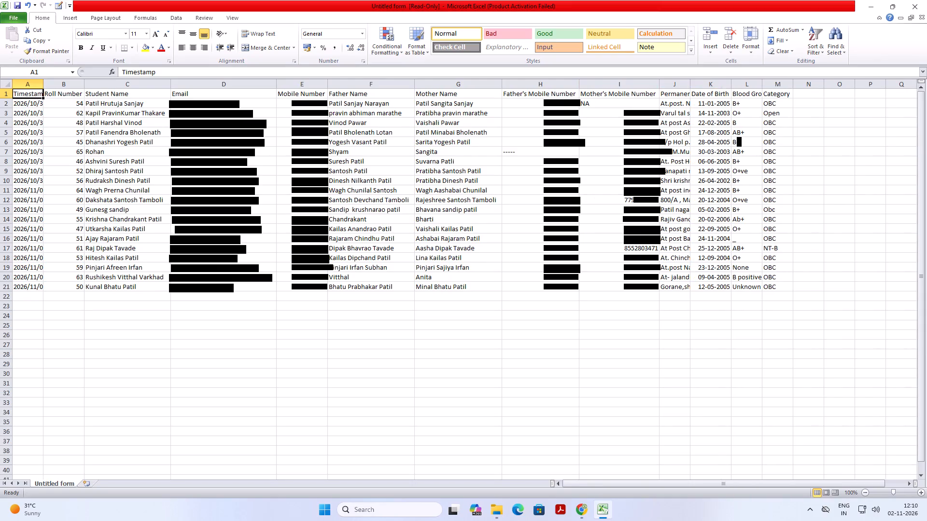
pyautogui.doubleClick(765, 85)
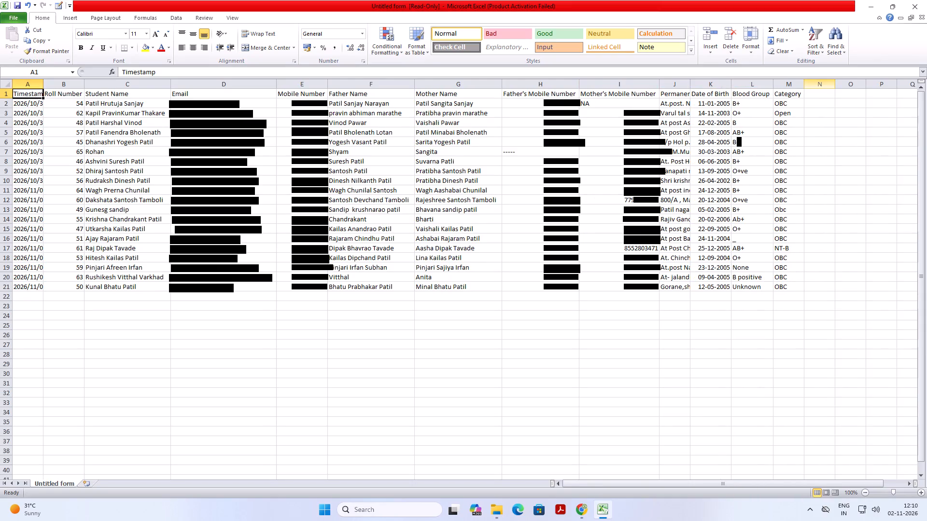
pyautogui.doubleClick(690, 85)
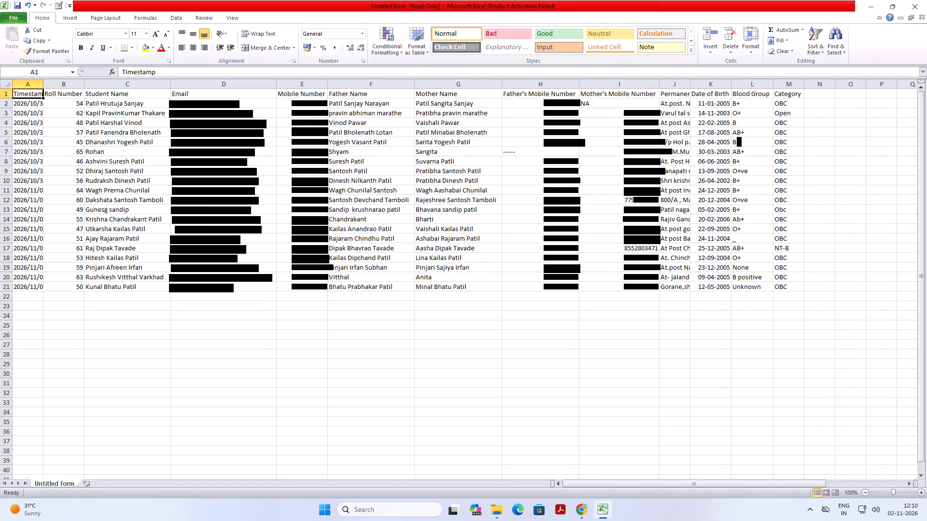
pyautogui.moveTo(888, 87); pyautogui.dragTo(882, 89)
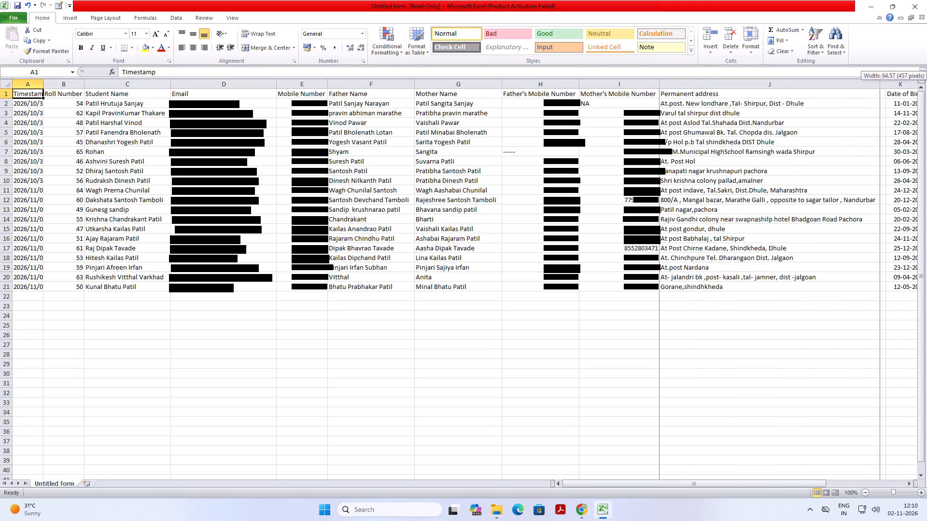
pyautogui.moveTo(882, 89); pyautogui.dragTo(873, 90)
# Arrange the Excel workbook and the Chrome window with the form responses side by side.
pyautogui.moveTo(578, 6); pyautogui.dragTo(480, 0)
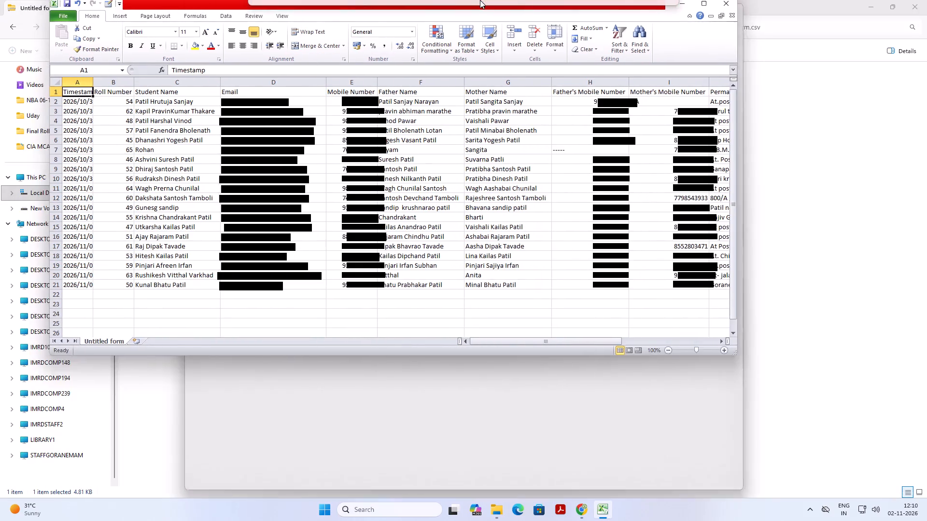
pyautogui.moveTo(480, 0); pyautogui.dragTo(391, 51)
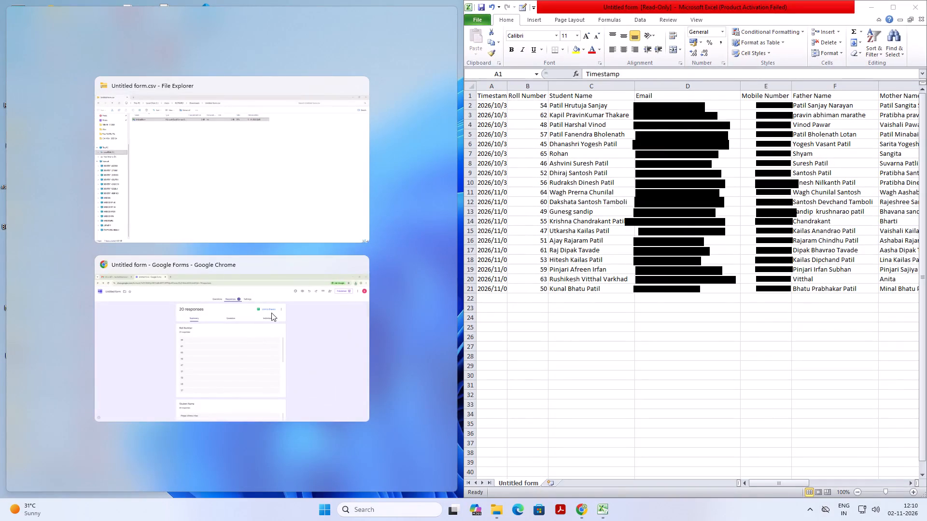
pyautogui.click(271, 313)
# Search Google for imrdlms in a new browser tab.
pyautogui.click(254, 10)
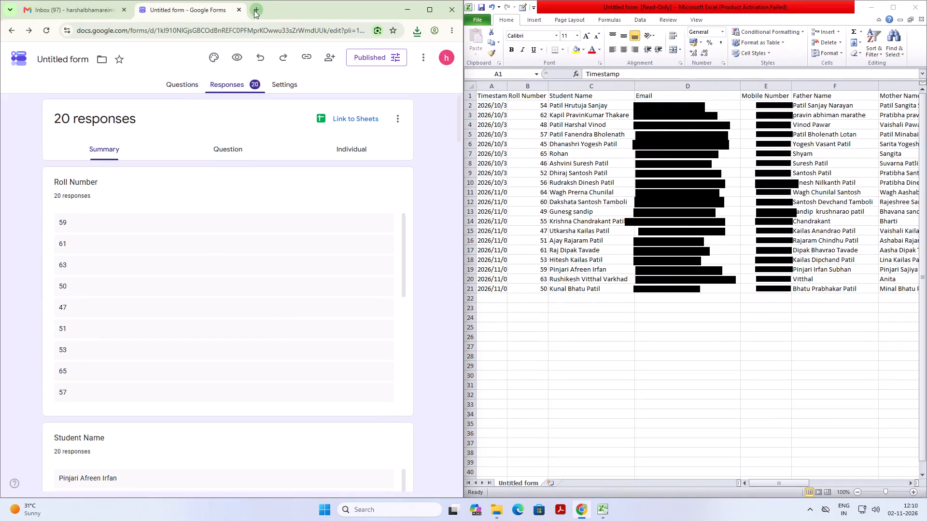
pyautogui.click(287, 183)
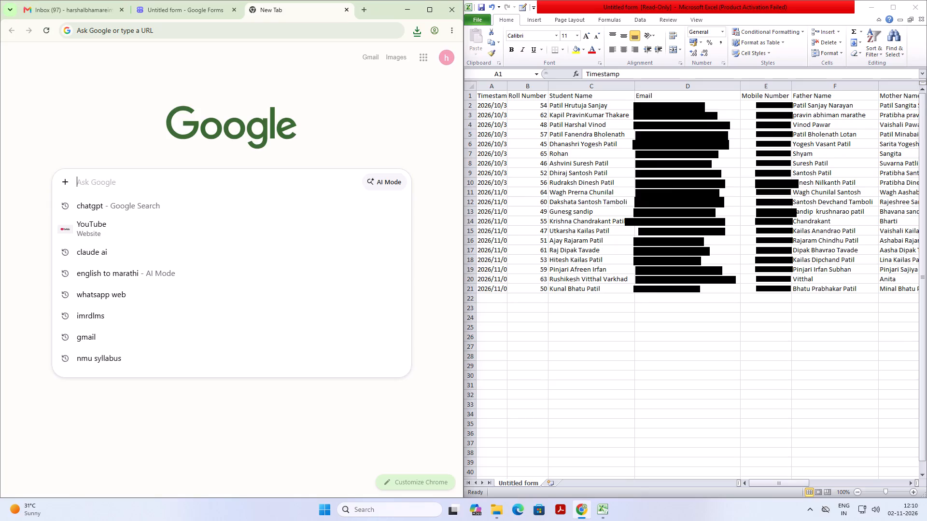
pyautogui.write('imrd')
pyautogui.write('lms')
pyautogui.press('Return')
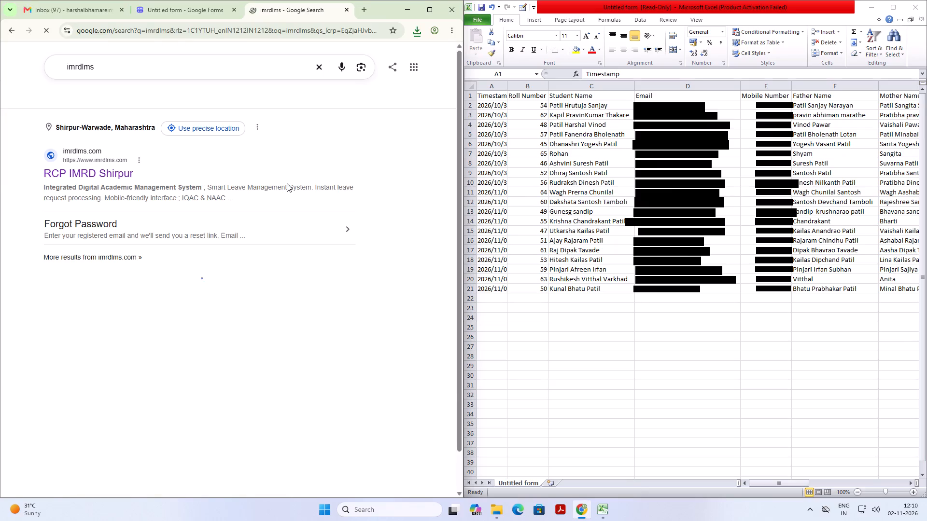
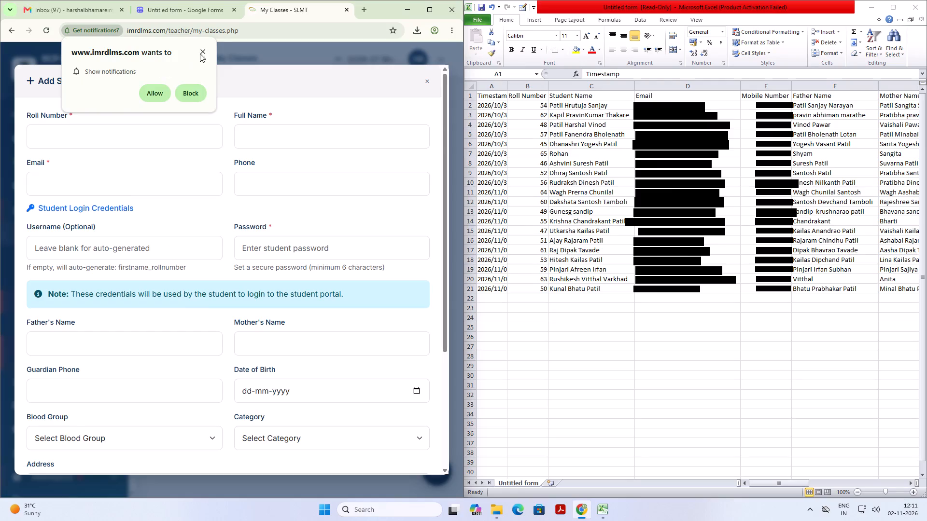
# Dismiss the imrdlms.com request to show notifications without allowing or blocking it.
pyautogui.click(204, 52)
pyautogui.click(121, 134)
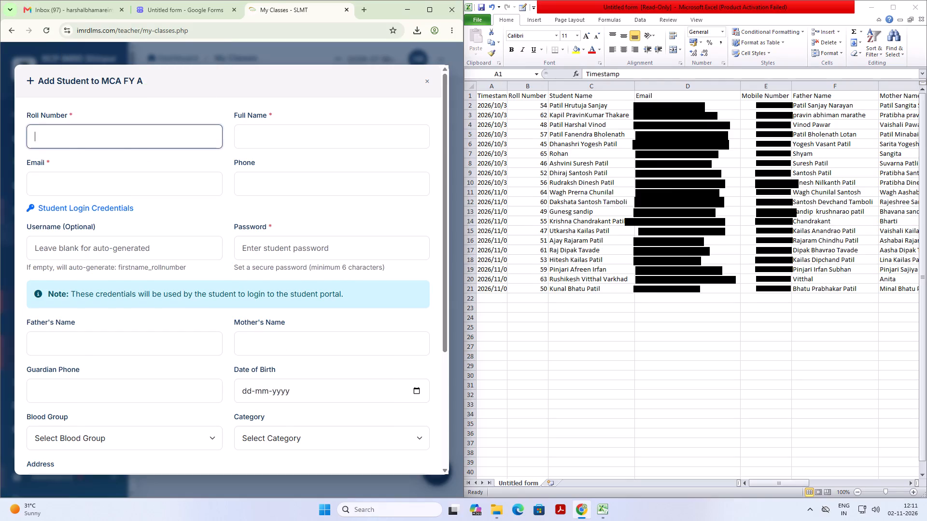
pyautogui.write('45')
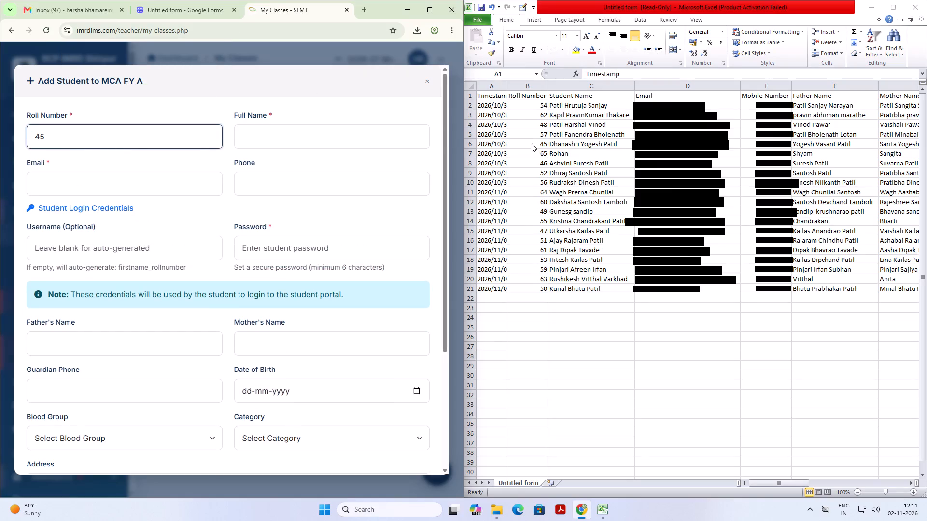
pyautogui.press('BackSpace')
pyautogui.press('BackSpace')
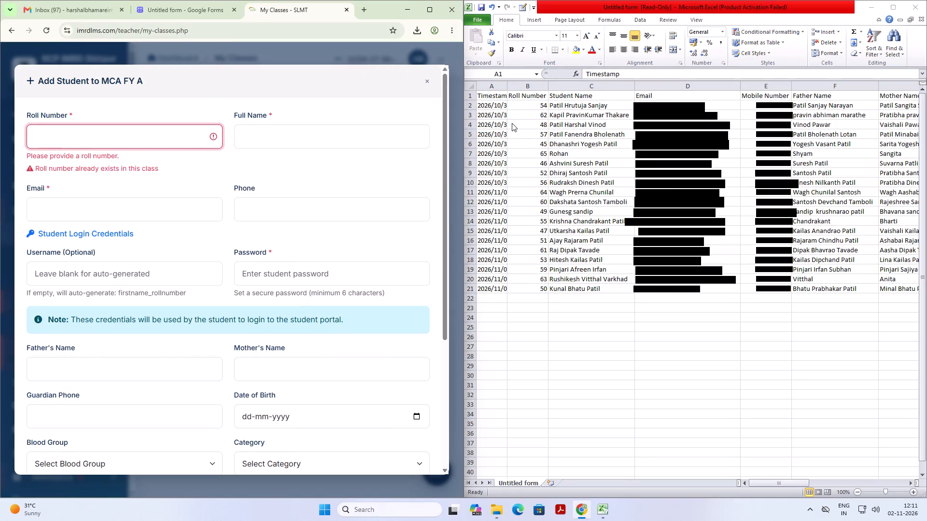
# In the Excel sheet, add a filter to the Roll Number column and sort the student rows by it from smallest to largest.
pyautogui.click(512, 123)
pyautogui.click(535, 94)
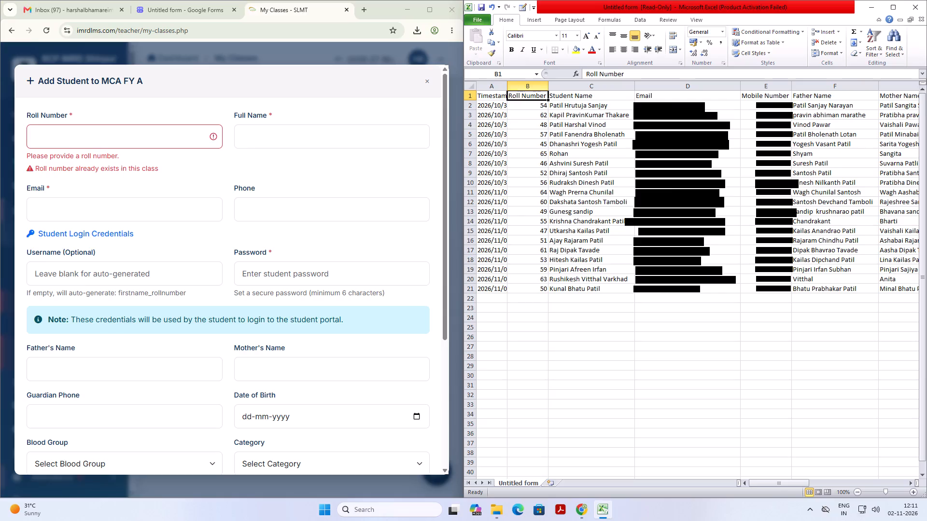
pyautogui.click(536, 85)
pyautogui.click(883, 55)
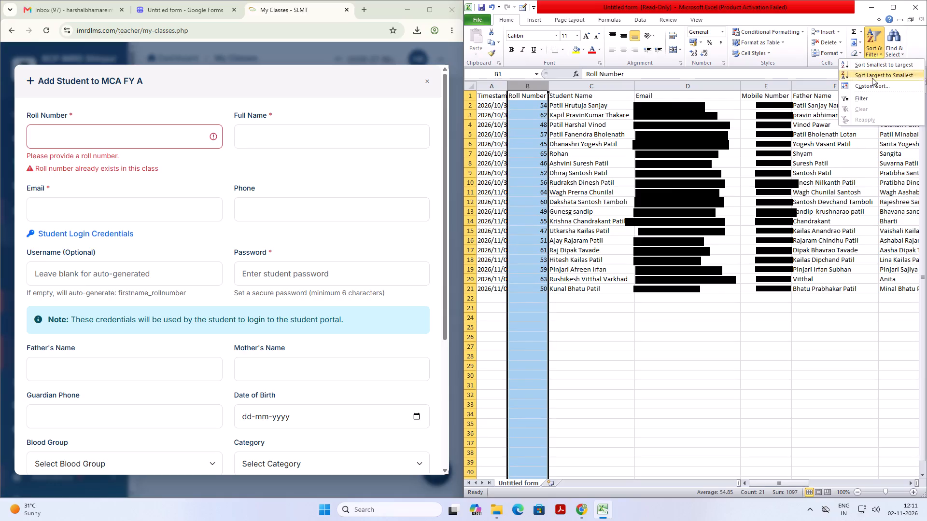
pyautogui.click(872, 103)
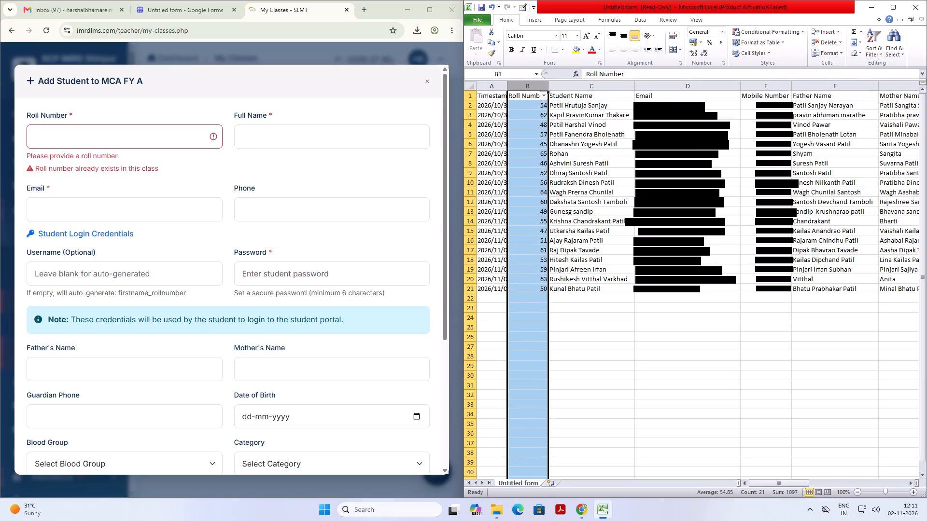
pyautogui.click(880, 54)
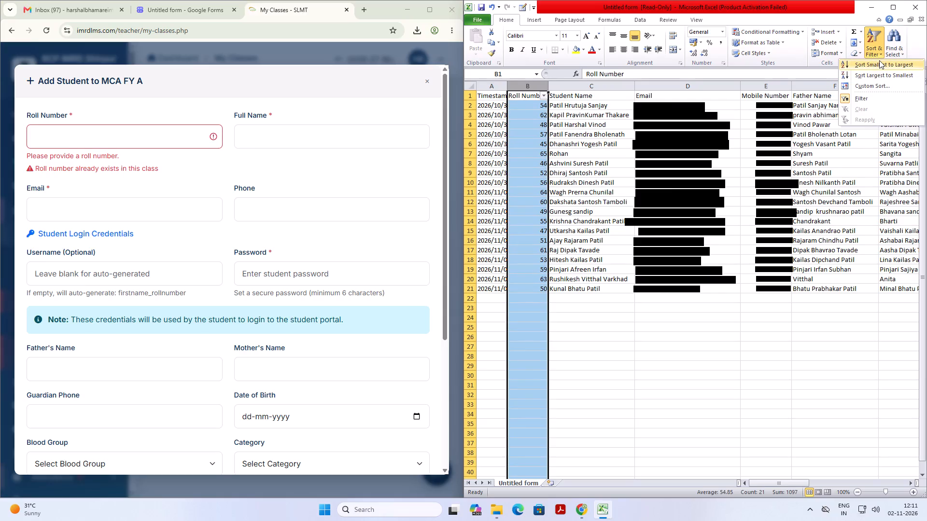
pyautogui.click(879, 60)
pyautogui.click(861, 280)
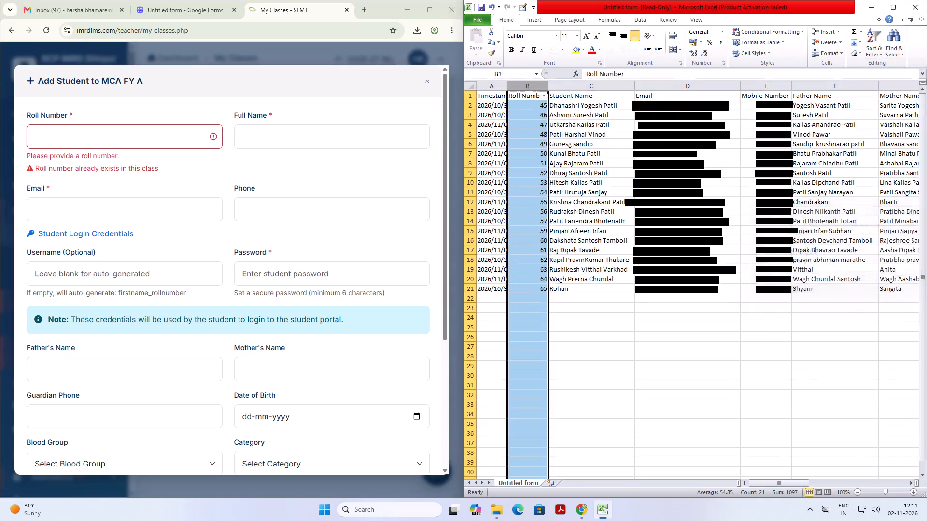
pyautogui.click(584, 327)
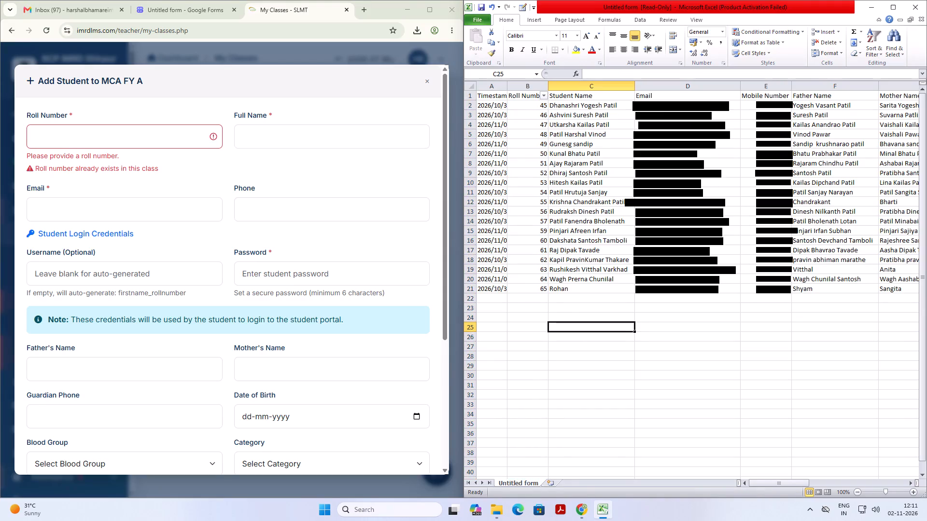
# In the Add Student form, enter roll number 45 and copy that student's full name from the Excel sheet into Full Name.
pyautogui.click(97, 134)
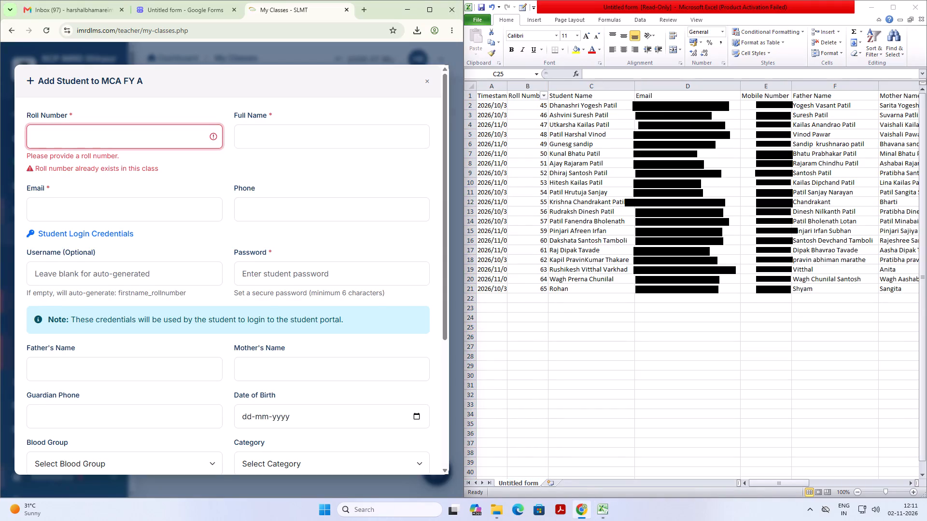
pyautogui.write('45')
pyautogui.press('Tab')
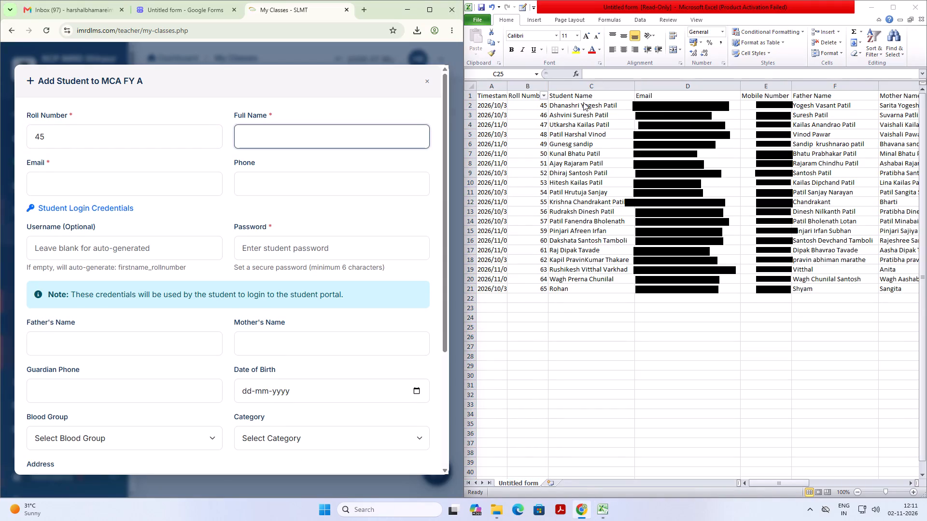
pyautogui.doubleClick(593, 104)
pyautogui.click(595, 105)
pyautogui.hotkey('ctrl', 'c')
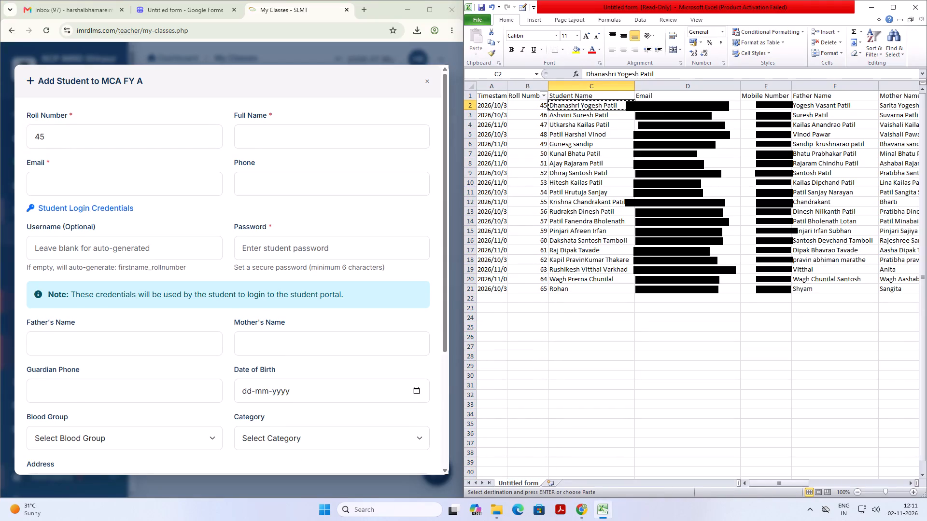
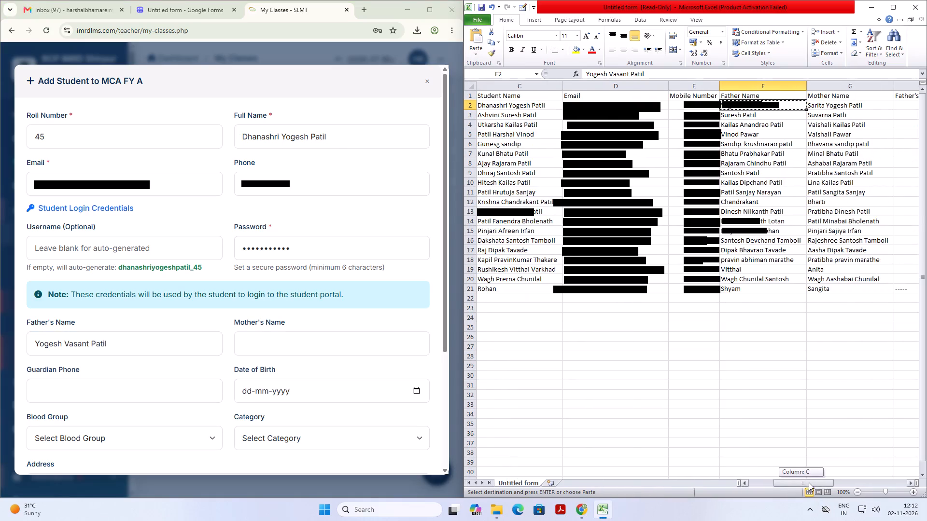
# Copy the mother's name of the roll number 45 student from the Excel sheet into Mother's Name in the Add Student form.
pyautogui.moveTo(809, 482); pyautogui.dragTo(833, 478)
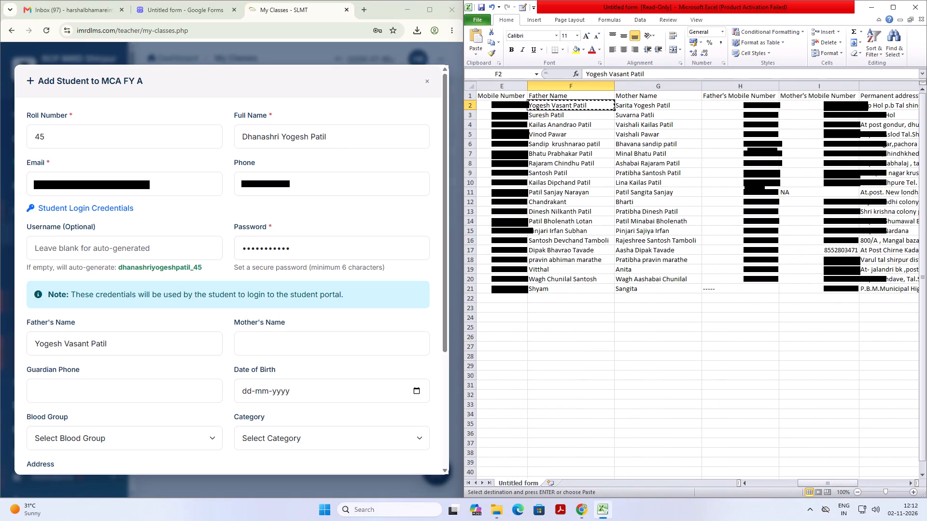
pyautogui.click(624, 104)
pyautogui.hotkey('ctrl', 'c')
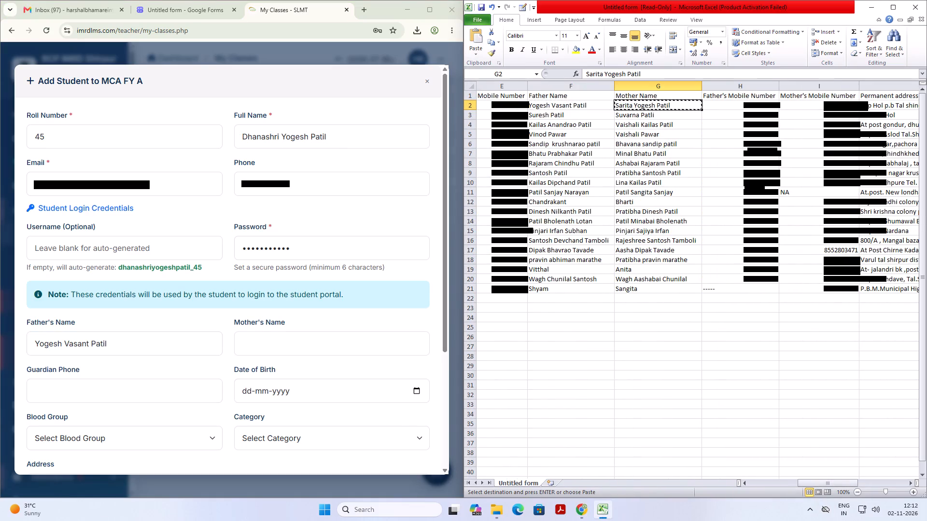
pyautogui.click(277, 335)
pyautogui.hotkey('ctrl', 'v')
# Copy the father's mobile number of the same student from the Excel sheet into Guardian Phone in the Add Student form.
pyautogui.click(174, 393)
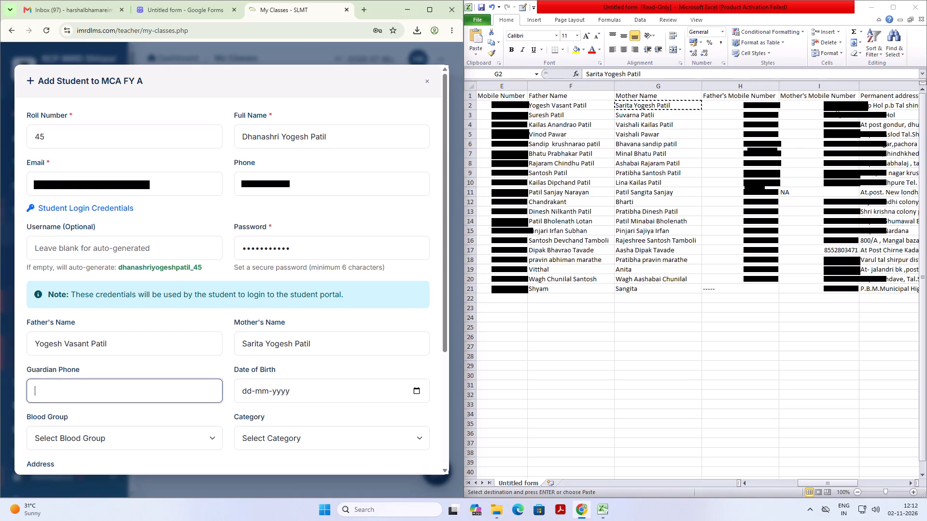
pyautogui.click(737, 110)
pyautogui.click(746, 105)
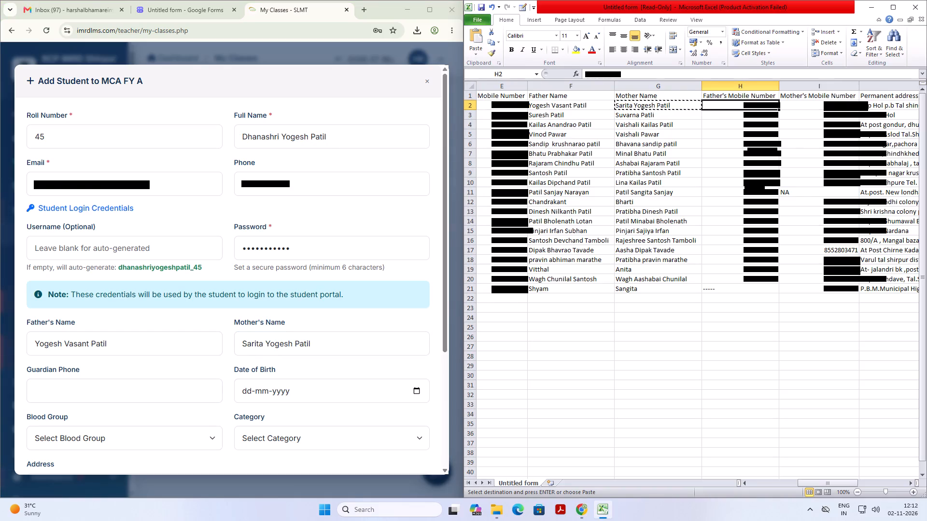
pyautogui.click(752, 105)
pyautogui.hotkey('ctrl', 'c')
pyautogui.click(75, 379)
pyautogui.click(75, 386)
pyautogui.hotkey('ctrl', 'v')
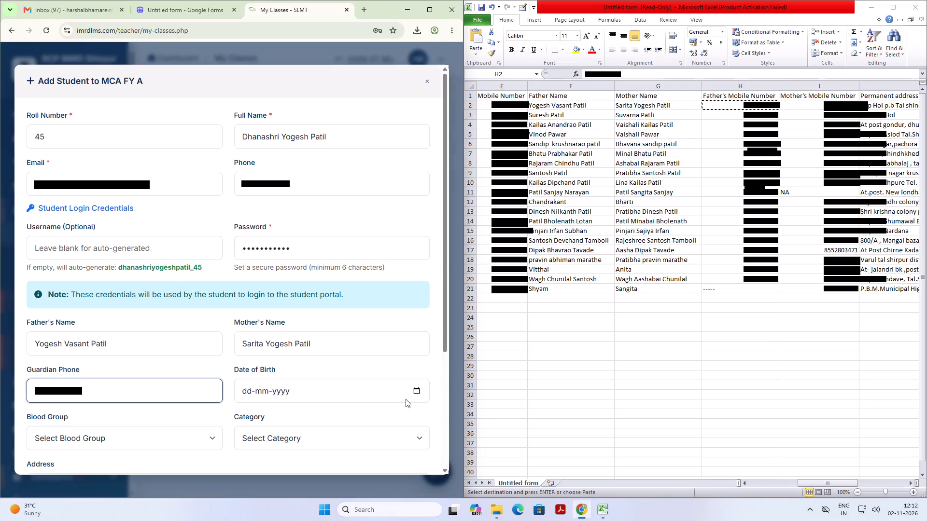
# Locate the same student's date of birth, blood group and category in the Excel sheet for the remaining form fields.
pyautogui.moveTo(816, 482); pyautogui.dragTo(849, 479)
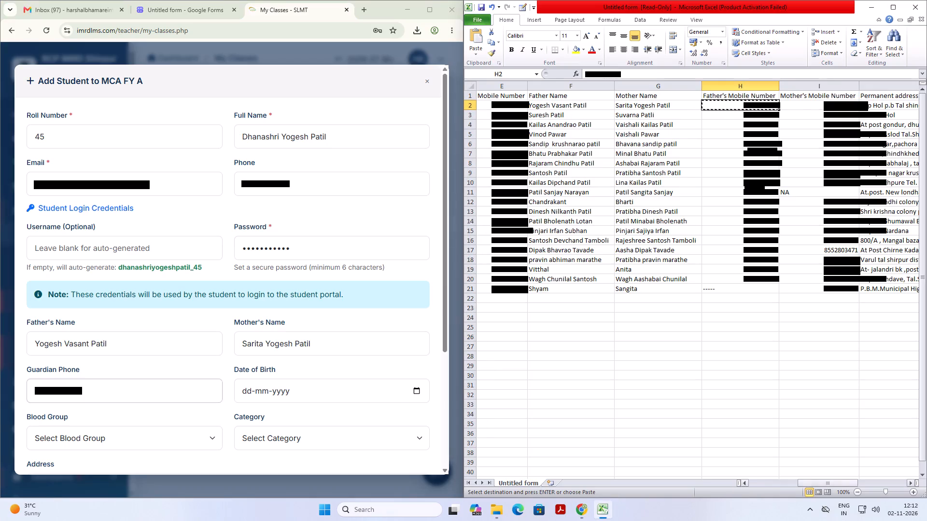
pyautogui.moveTo(849, 479); pyautogui.dragTo(851, 478)
pyautogui.moveTo(837, 485); pyautogui.dragTo(886, 486)
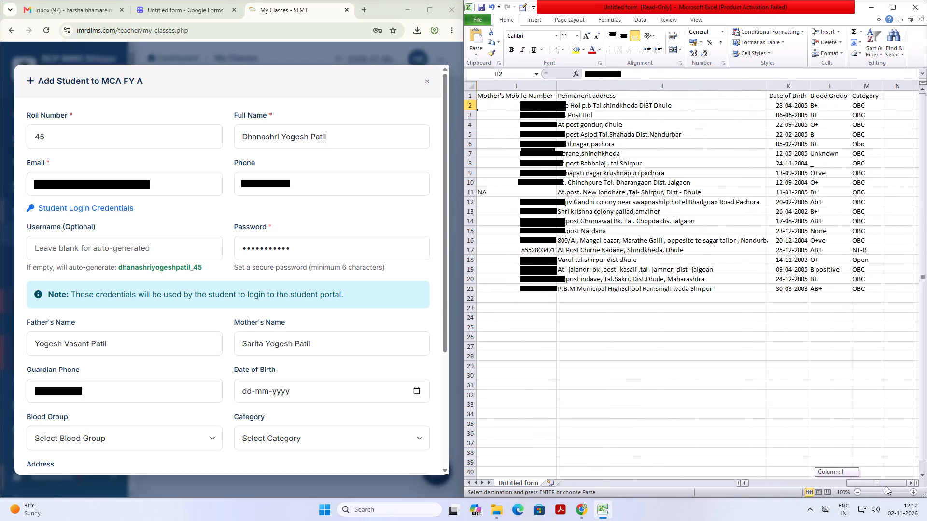
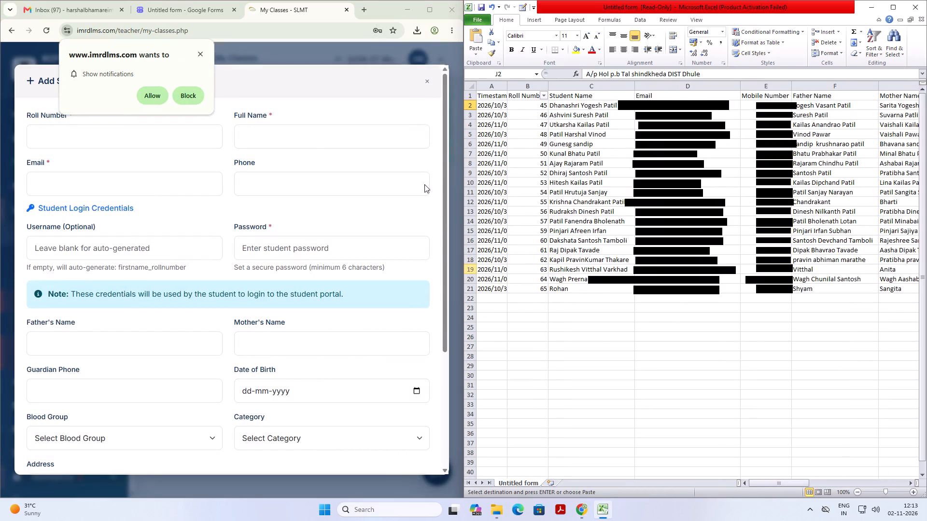
# Mark the roll number 45 student's row in the Excel sheet with a green font colour.
pyautogui.click(470, 108)
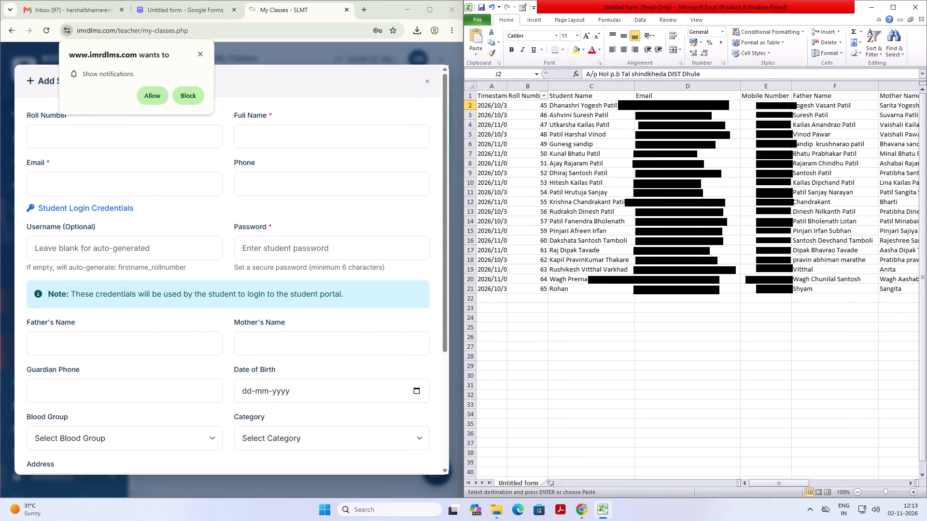
pyautogui.click(471, 105)
pyautogui.click(599, 52)
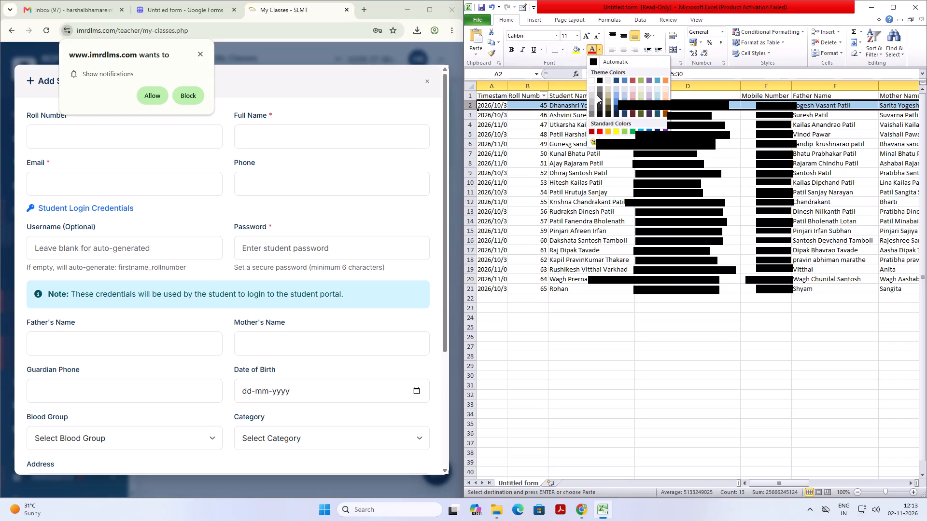
pyautogui.click(625, 130)
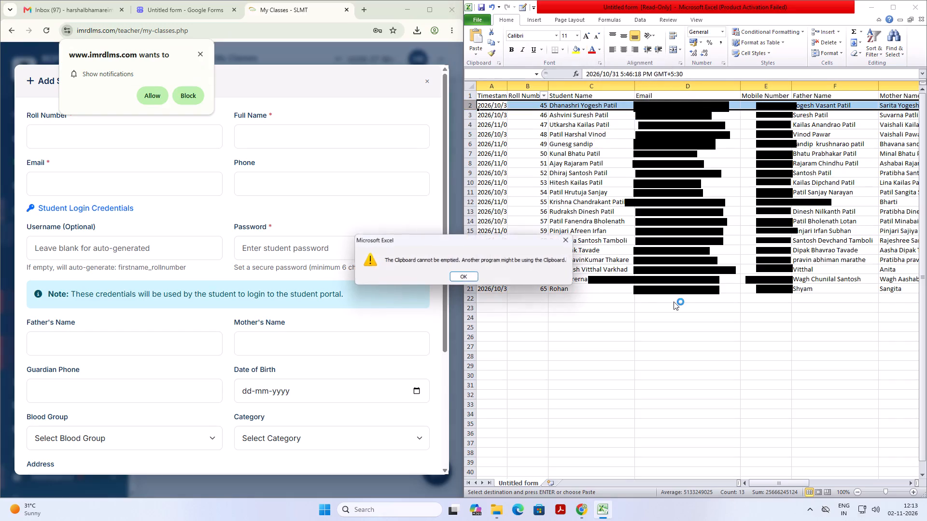
pyautogui.click(573, 240)
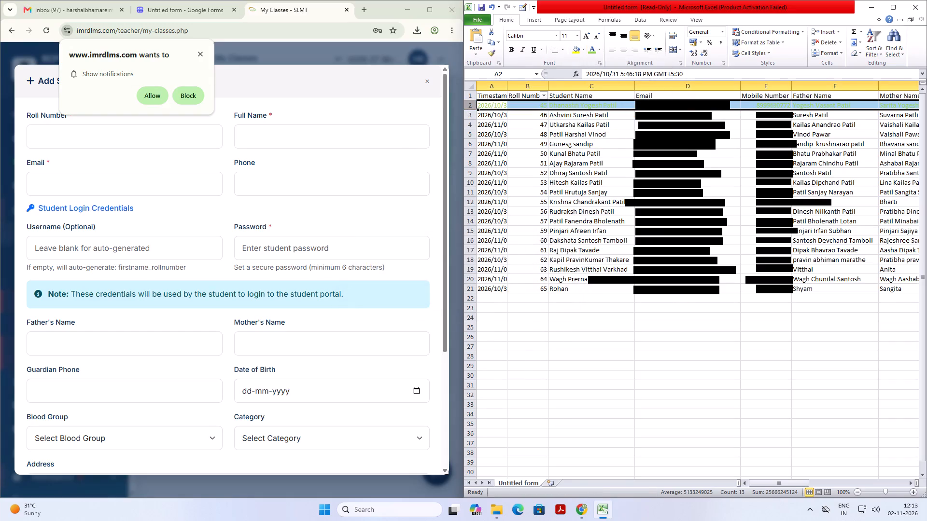
pyautogui.click(596, 48)
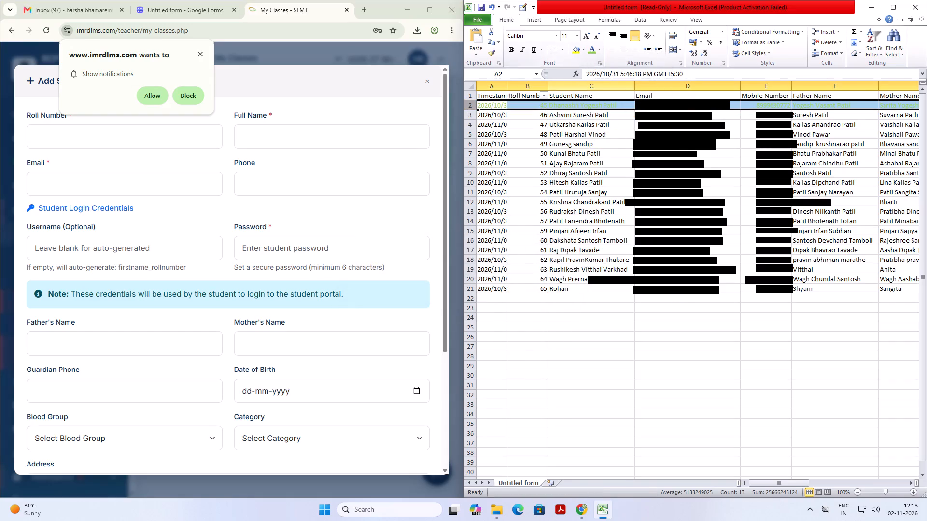
pyautogui.click(602, 50)
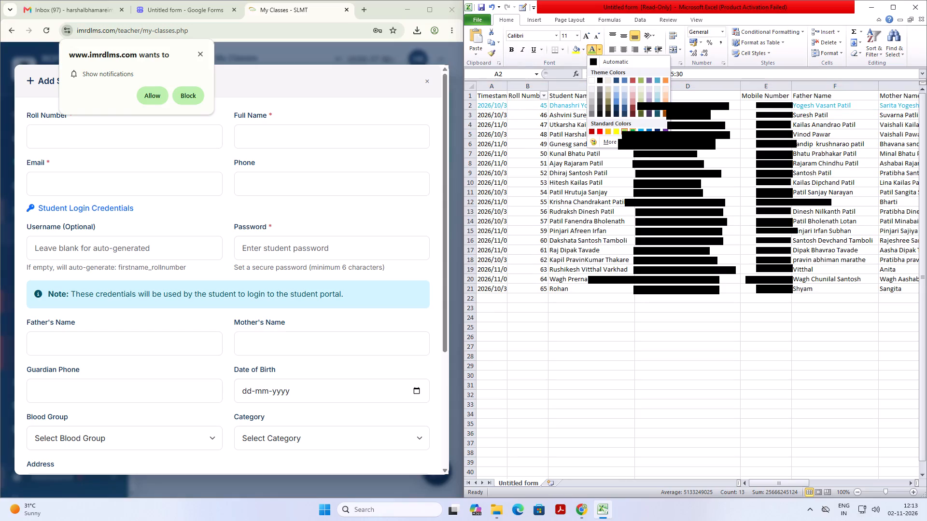
pyautogui.click(632, 131)
pyautogui.click(691, 364)
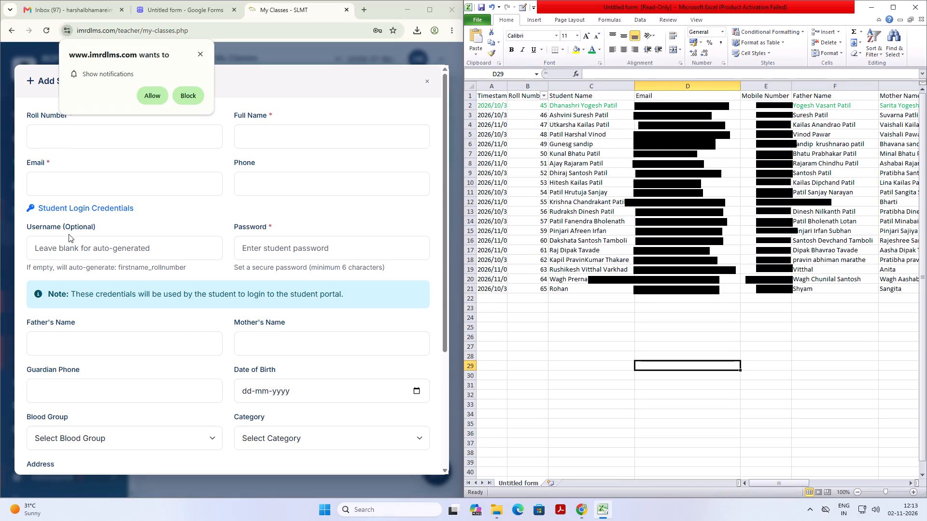
# Enter 46 as the Roll Number in the blank Add Student form on the LMS site.
pyautogui.click(97, 131)
pyautogui.write('46')
pyautogui.press('Tab')
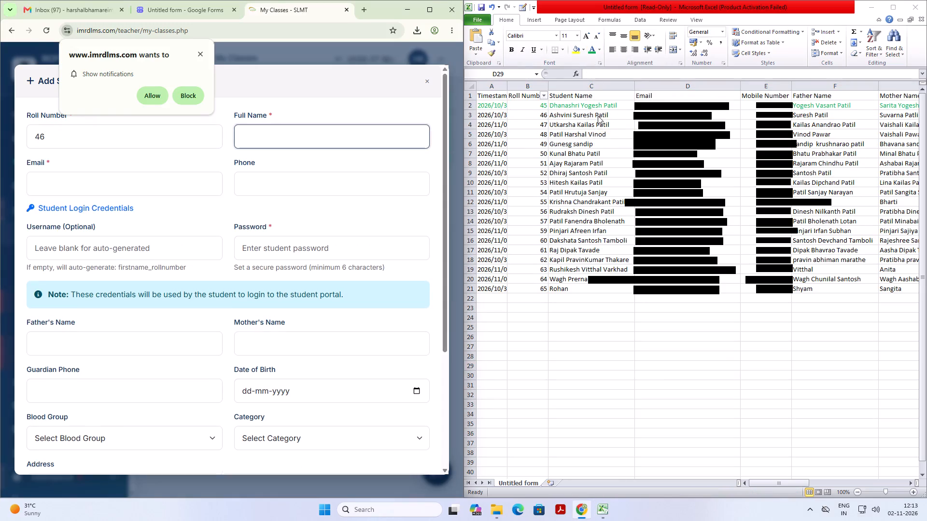
# Copy the name of the roll number 46 student from the Excel sheet into Full Name in the Add Student form.
pyautogui.tripleClick(598, 116)
pyautogui.hotkey('ctrl', 'c')
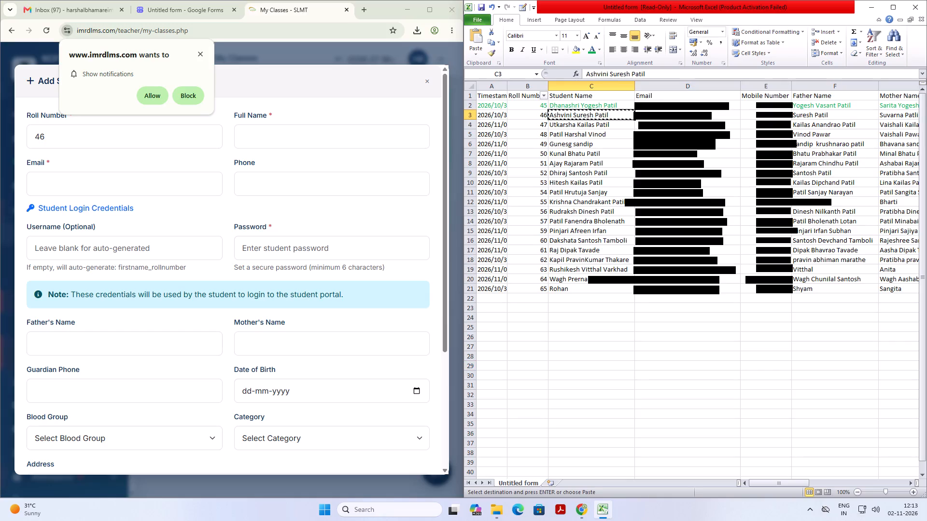
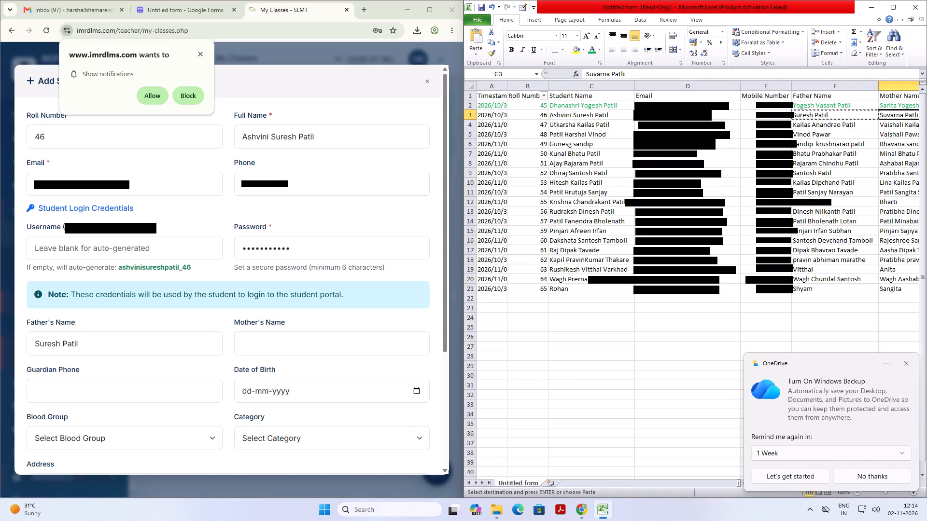
pyautogui.click(910, 365)
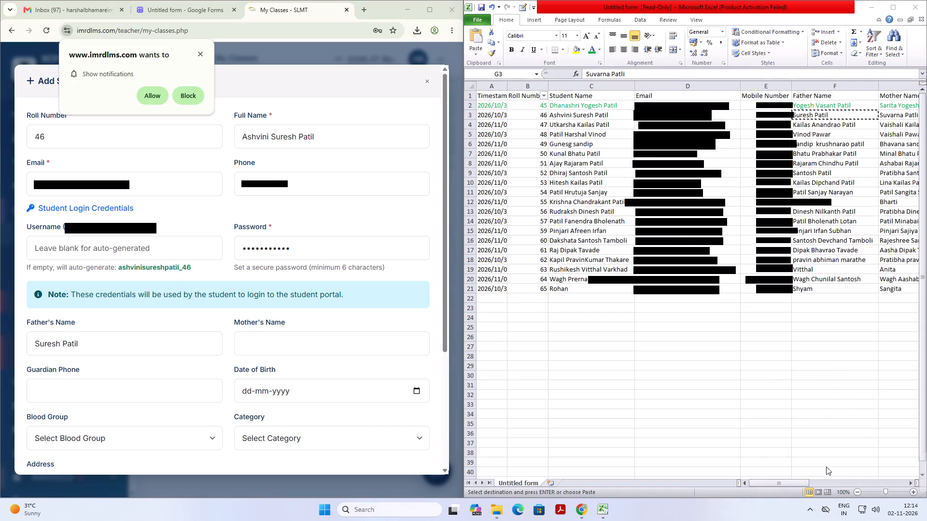
pyautogui.doubleClick(913, 485)
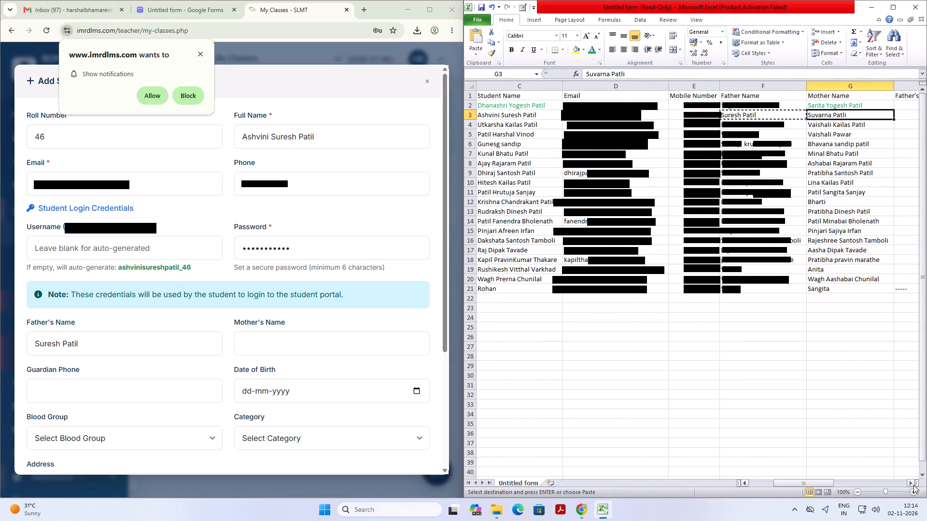
pyautogui.click(913, 485)
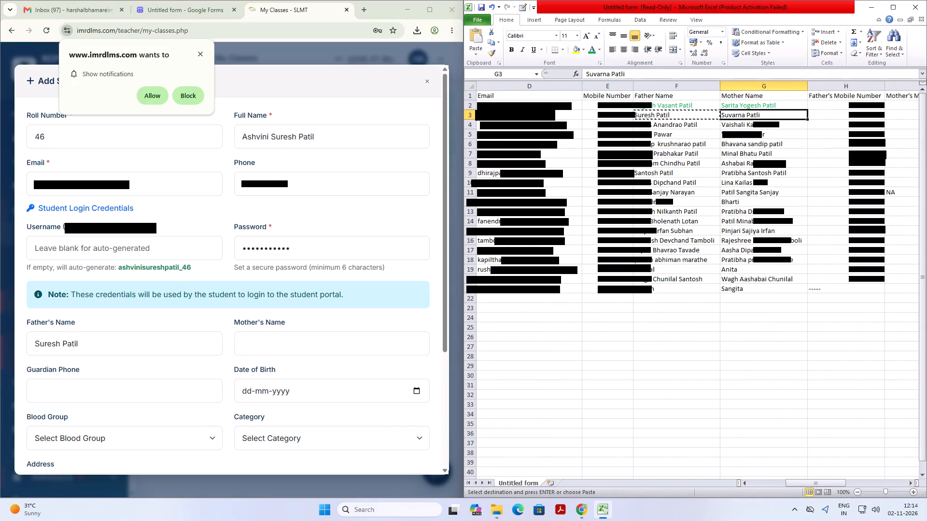
pyautogui.hotkey('ctrl', 'c')
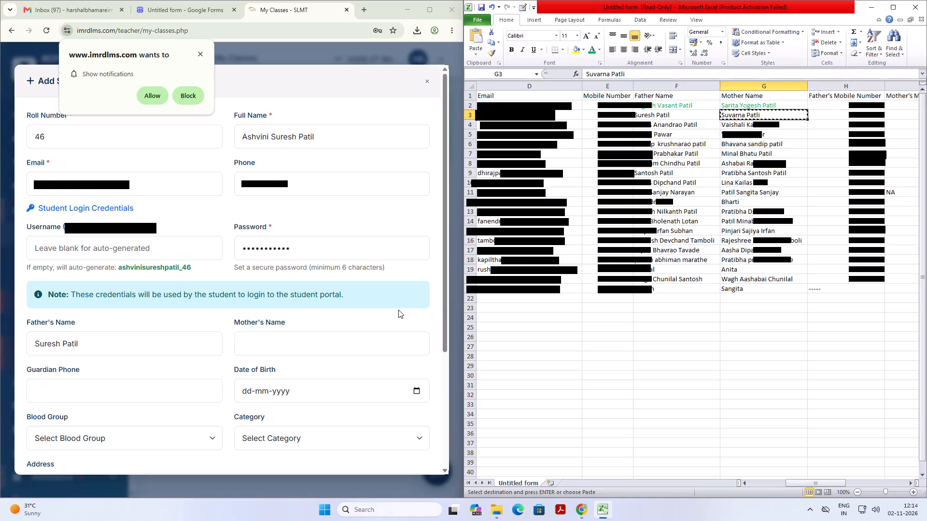
pyautogui.click(290, 355)
pyautogui.hotkey('ctrl', 'v')
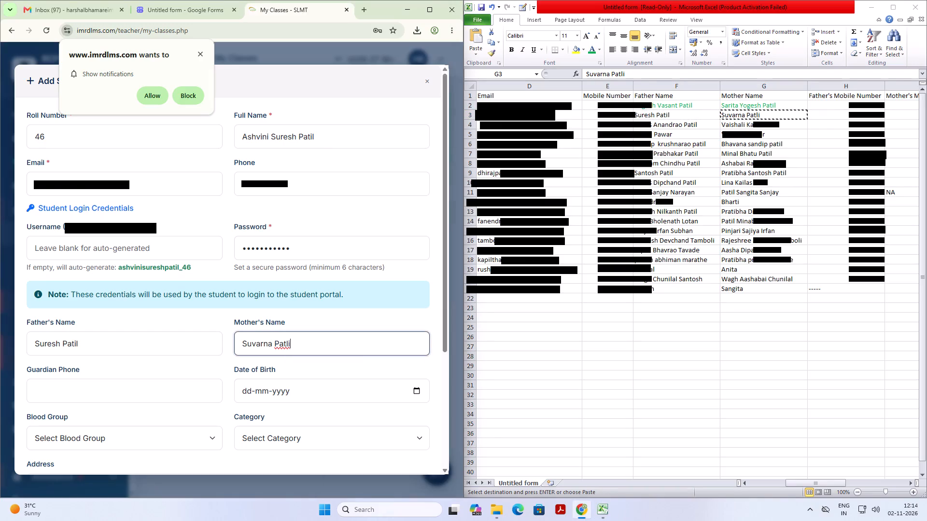
pyautogui.press('BackSpace')
pyautogui.press('BackSpace')
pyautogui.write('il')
# Copy the father's mobile number from the roll number 46 row in Excel into Guardian Phone in the Add Student form.
pyautogui.click(141, 392)
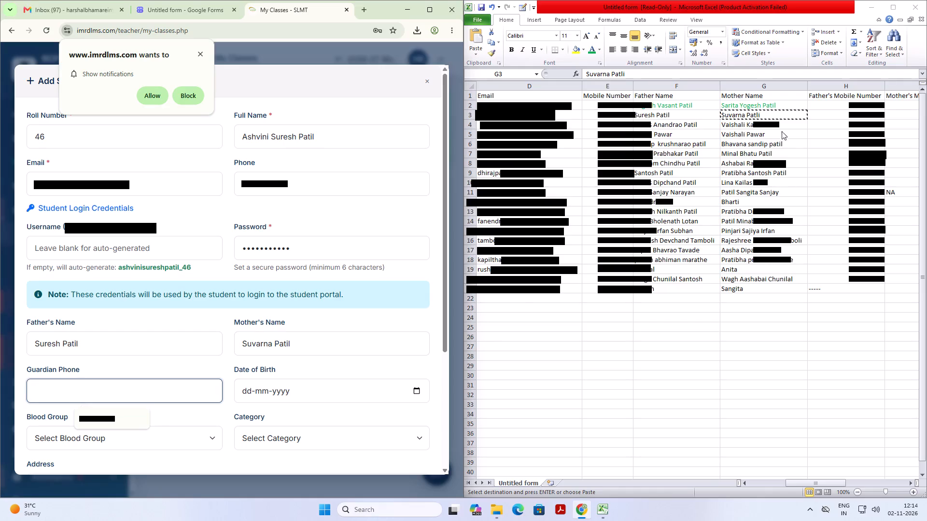
pyautogui.tripleClick(869, 117)
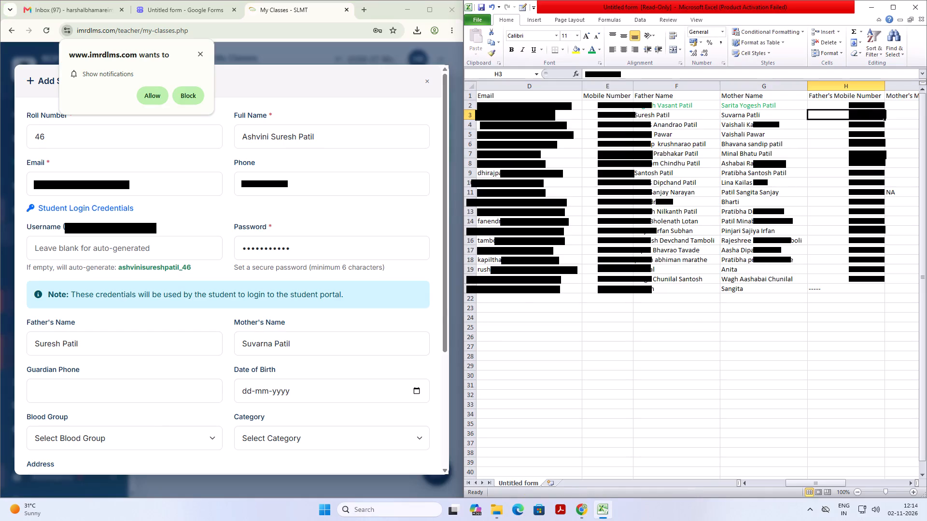
pyautogui.hotkey('ctrl', 'c')
pyautogui.click(117, 377)
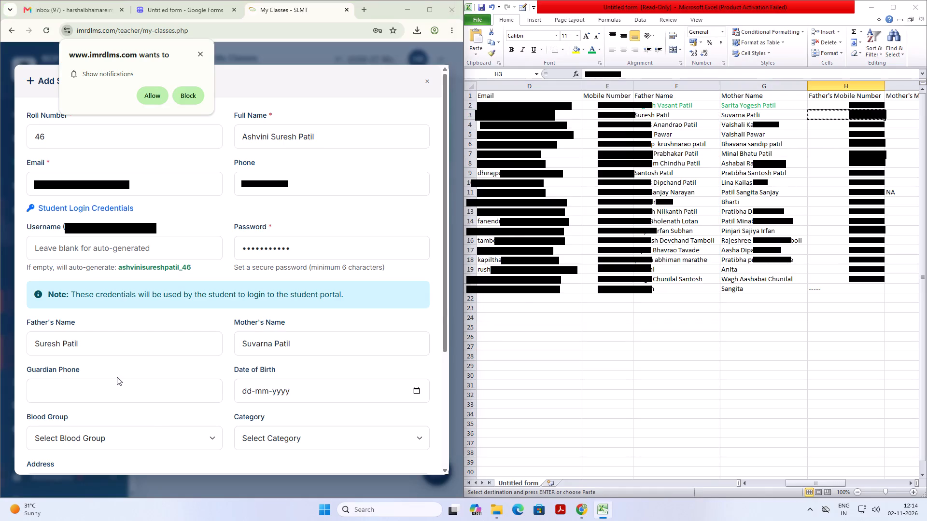
pyautogui.click(126, 395)
pyautogui.hotkey('ctrl', 'v')
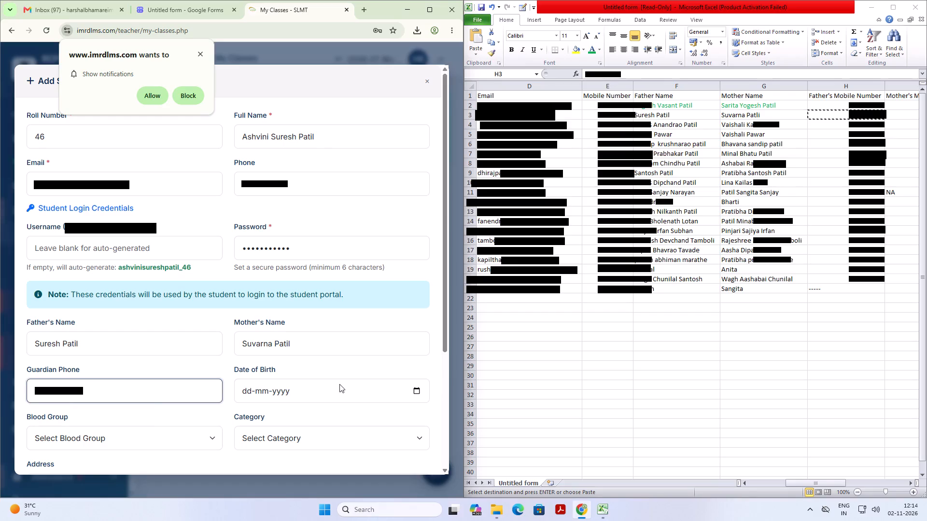
# Enter the roll number 46 student's date of birth from the Excel sheet in the Add Student form.
pyautogui.moveTo(828, 484); pyautogui.dragTo(862, 484)
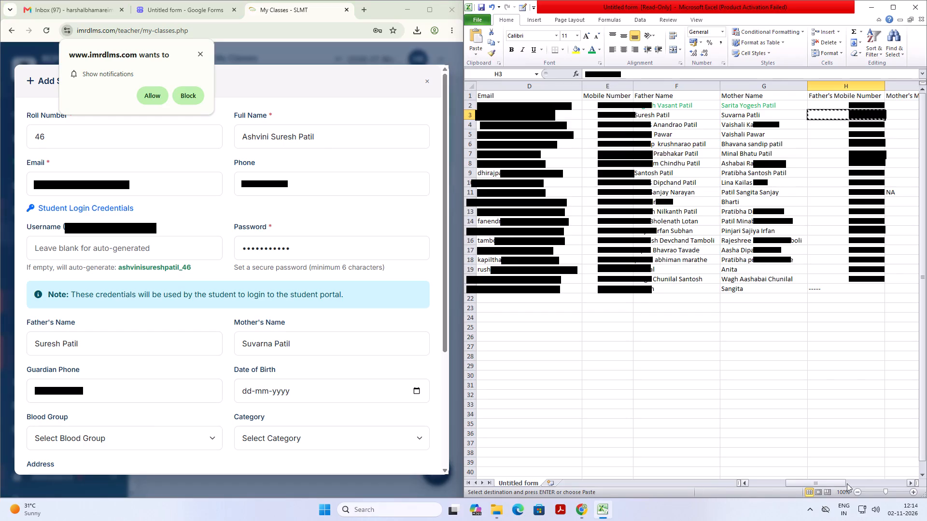
pyautogui.moveTo(834, 483); pyautogui.dragTo(864, 483)
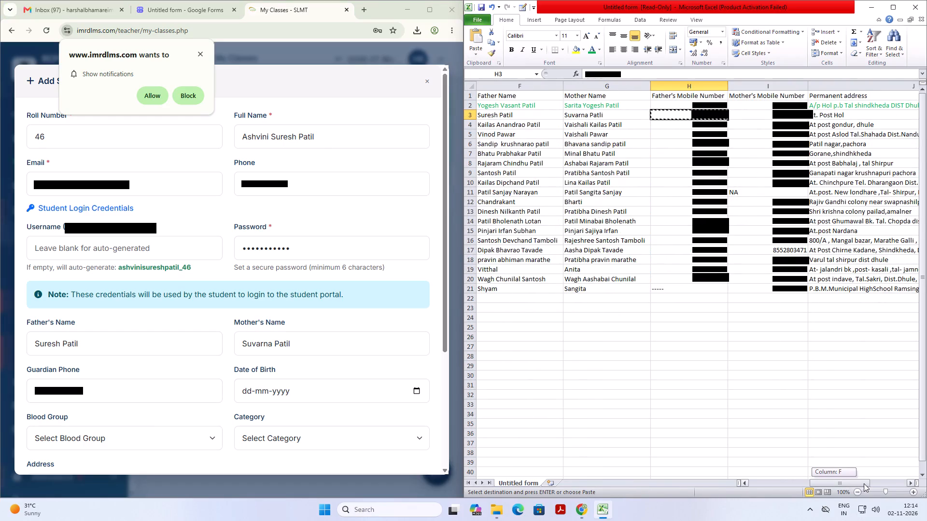
pyautogui.moveTo(864, 483); pyautogui.dragTo(896, 480)
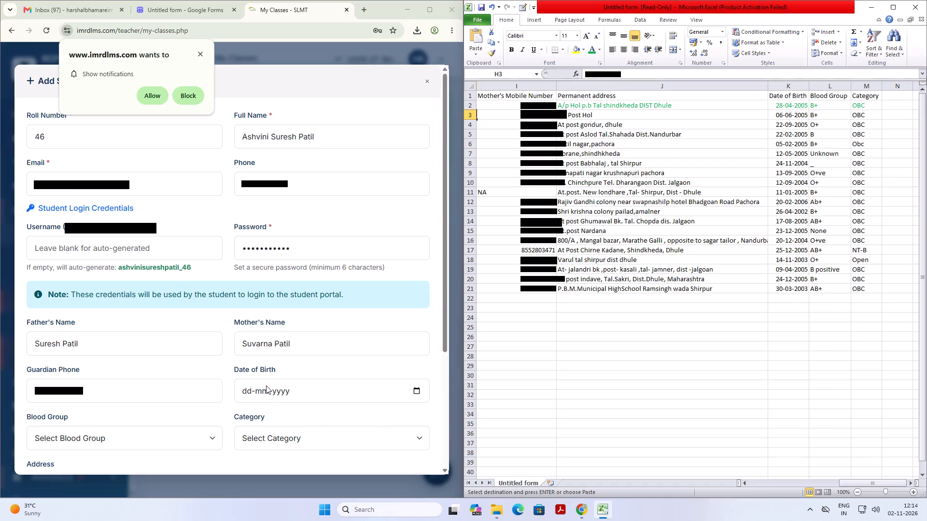
pyautogui.click(266, 385)
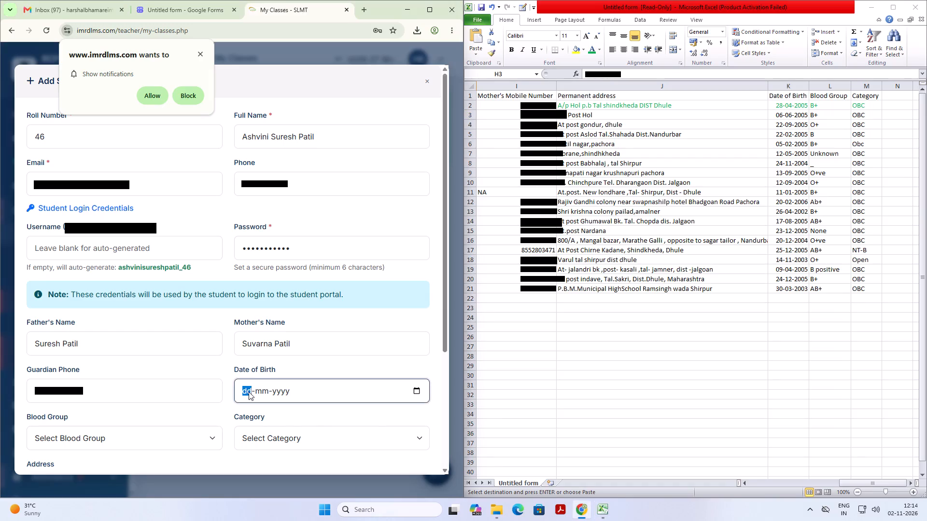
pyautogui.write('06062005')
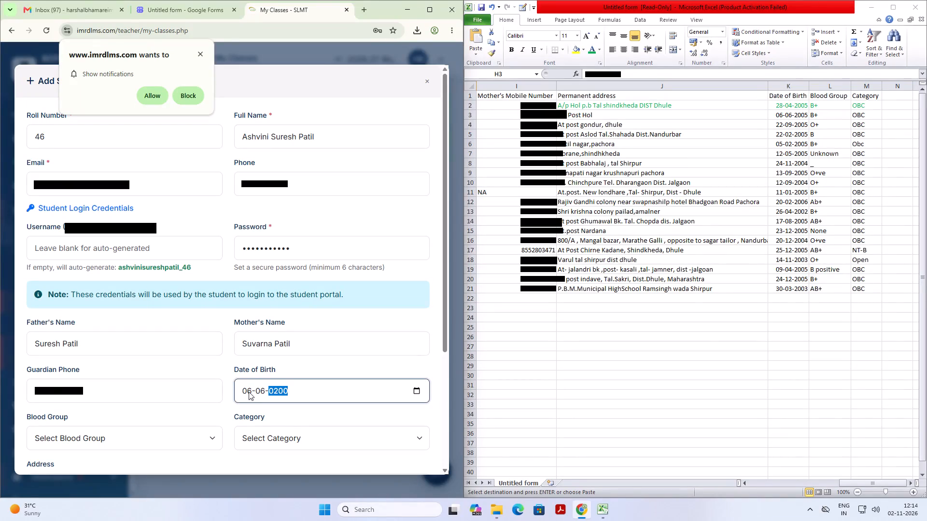
pyautogui.click(208, 444)
pyautogui.click(43, 353)
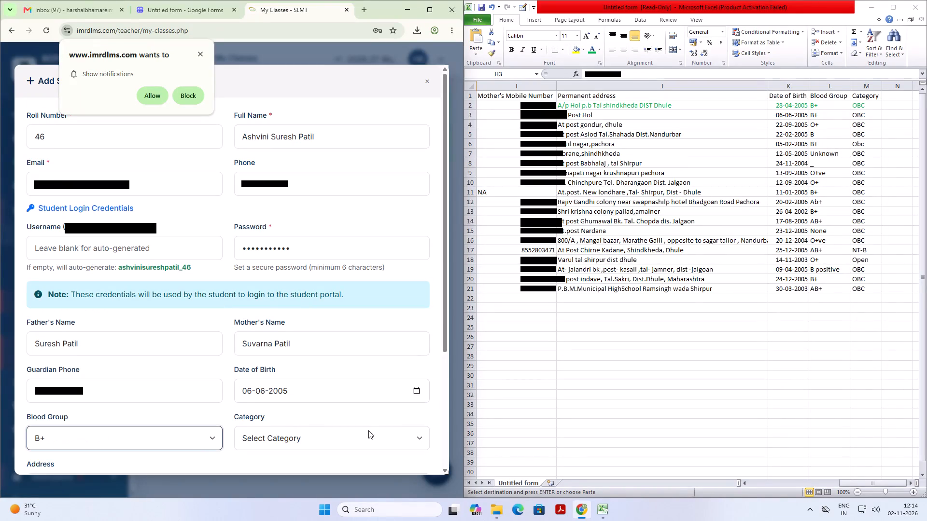
pyautogui.click(351, 439)
pyautogui.click(286, 379)
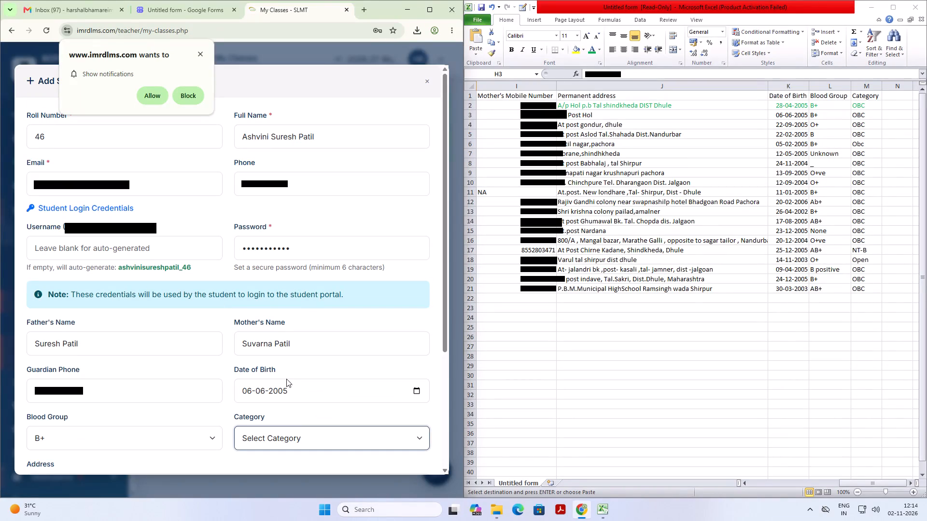
# Copy the roll number 46 student's permanent address from the Excel sheet for the Address box in the Add Student form.
pyautogui.click(569, 109)
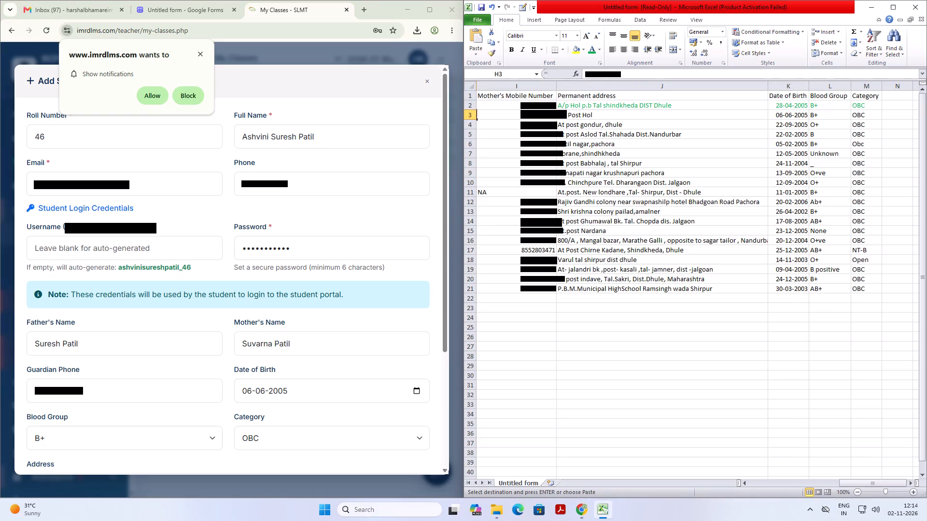
pyautogui.click(583, 117)
pyautogui.hotkey('ctrl', 'c')
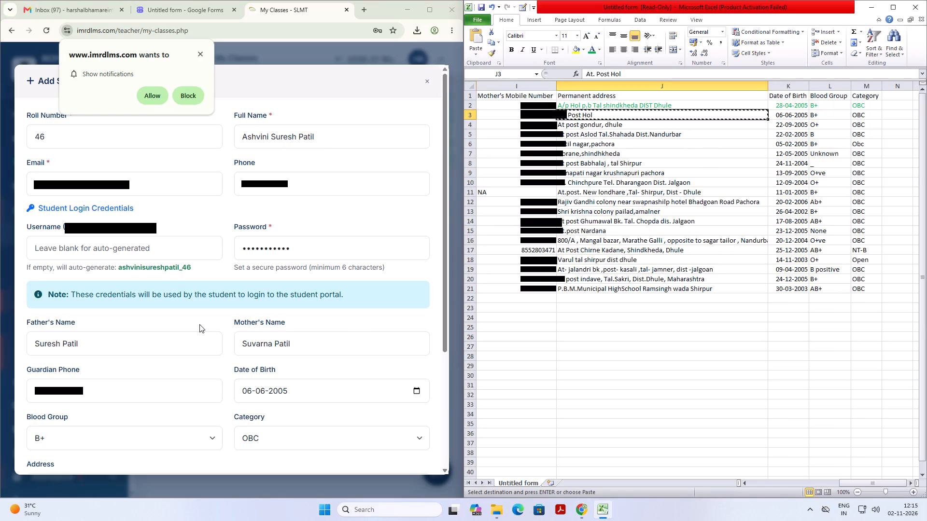
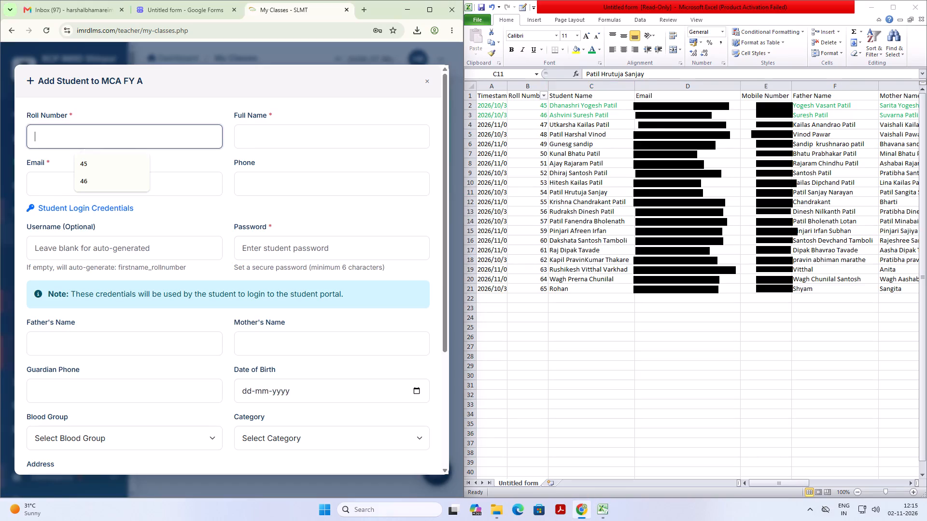
# Enter roll number 47 in the Add Student form and copy that student's name from the Excel sheet into Full Name.
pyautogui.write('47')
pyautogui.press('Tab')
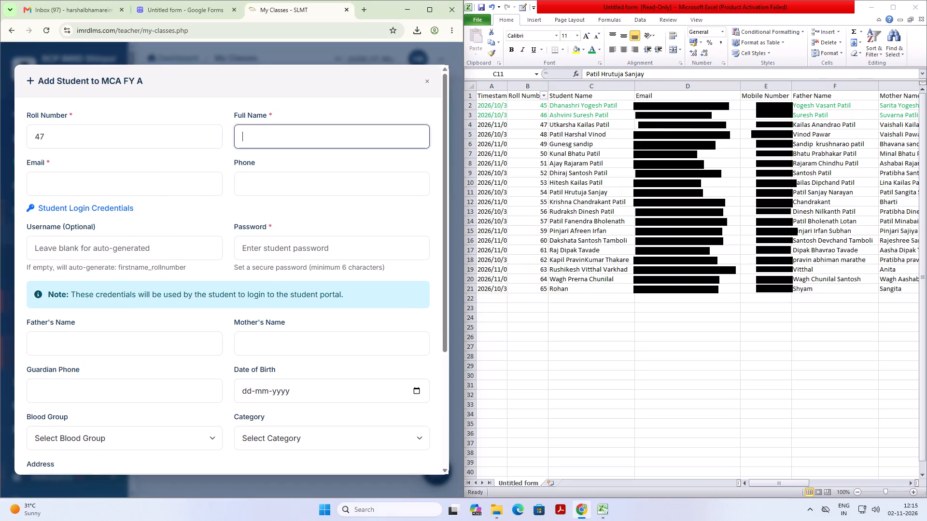
pyautogui.tripleClick(594, 125)
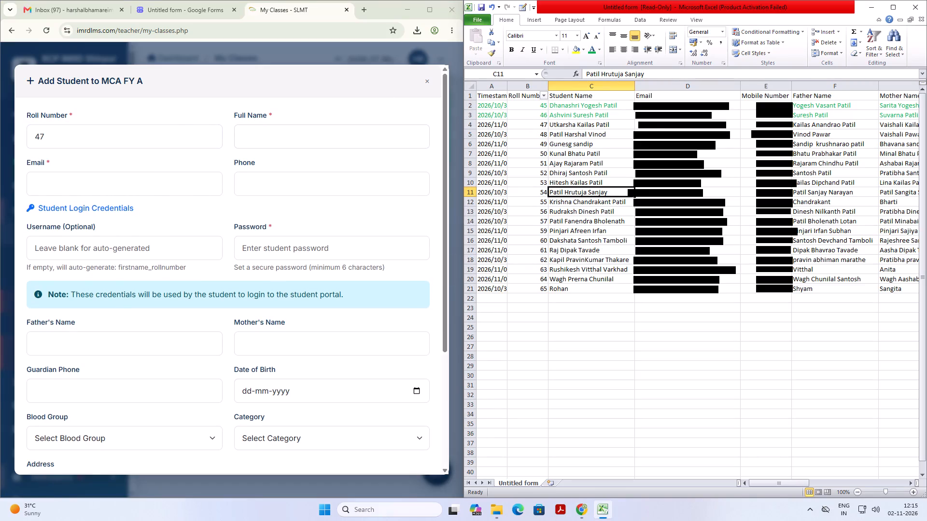
pyautogui.hotkey('ctrl', 'c')
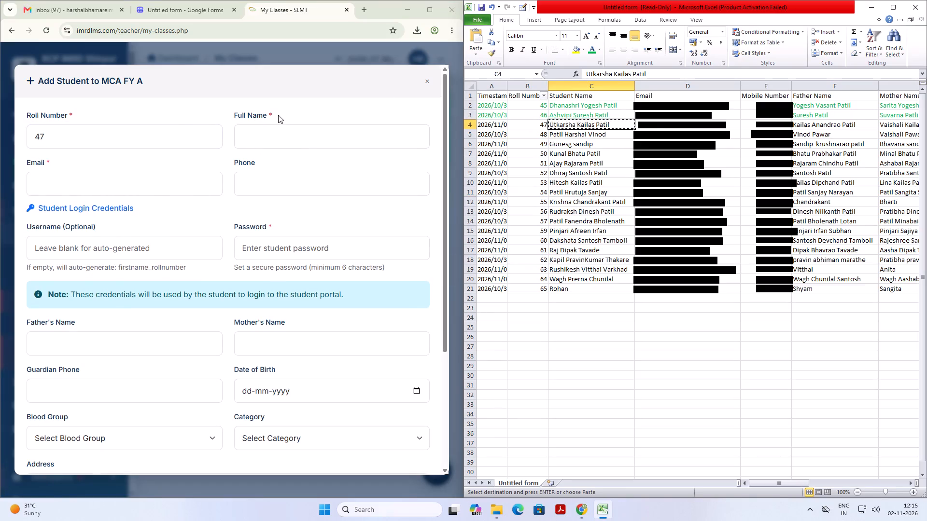
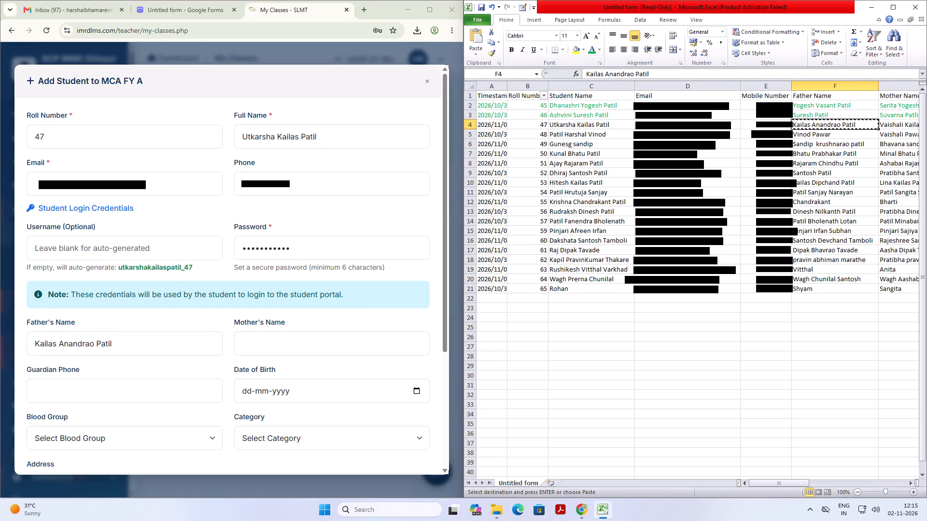
# Copy the roll number 47 student's mother's name from the Excel sheet into Mother's Name in the Add Student form.
pyautogui.click(910, 128)
pyautogui.hotkey('ctrl', 'c')
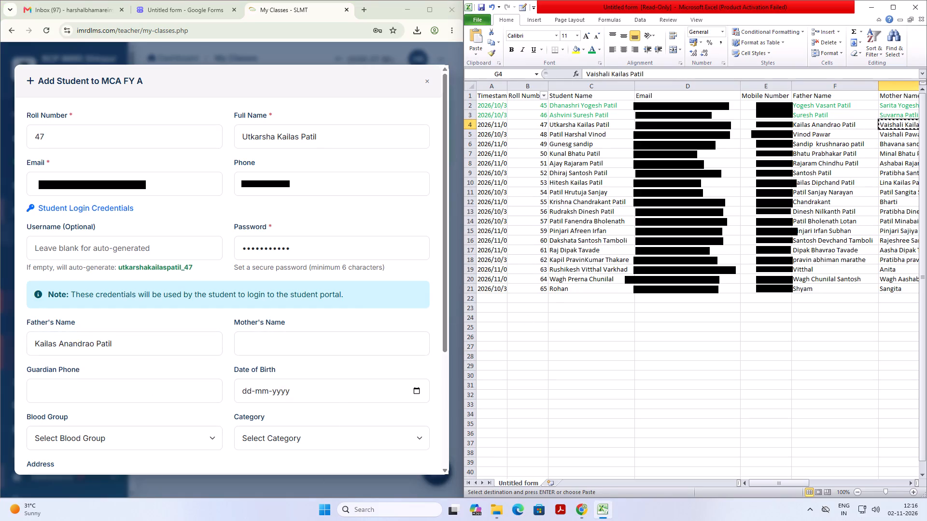
pyautogui.click(255, 344)
pyautogui.hotkey('ctrl', 'v')
# Copy the father's mobile number from the roll number 47 row in Excel into the form's Guardian Phone field.
pyautogui.click(75, 390)
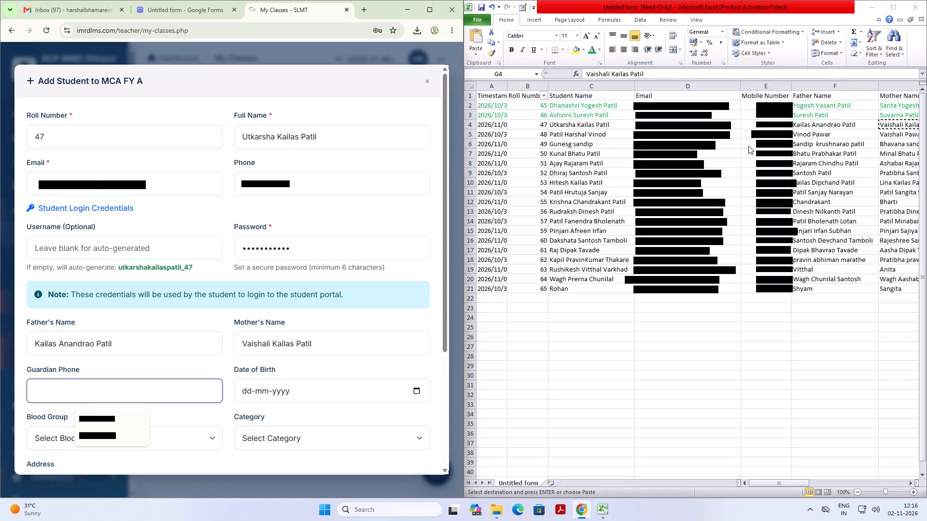
pyautogui.click(758, 125)
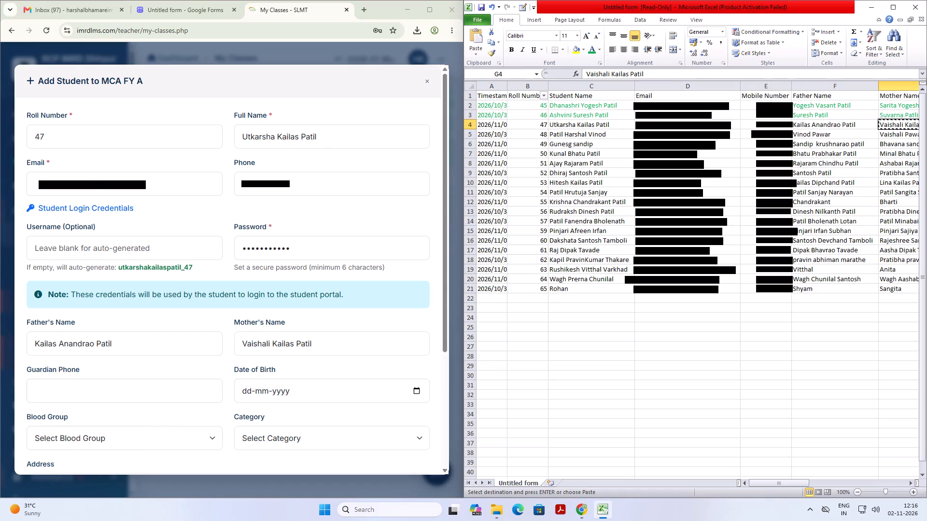
pyautogui.tripleClick(910, 483)
pyautogui.click(910, 483)
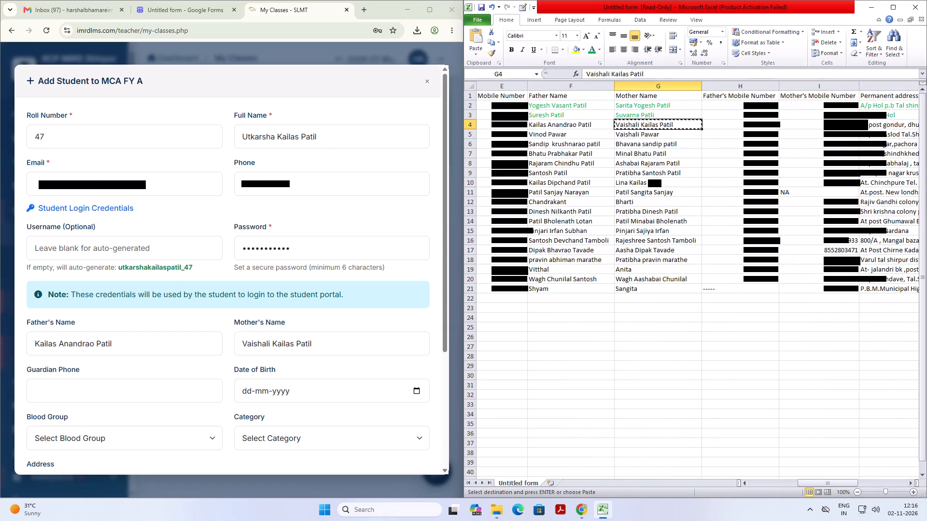
pyautogui.click(753, 127)
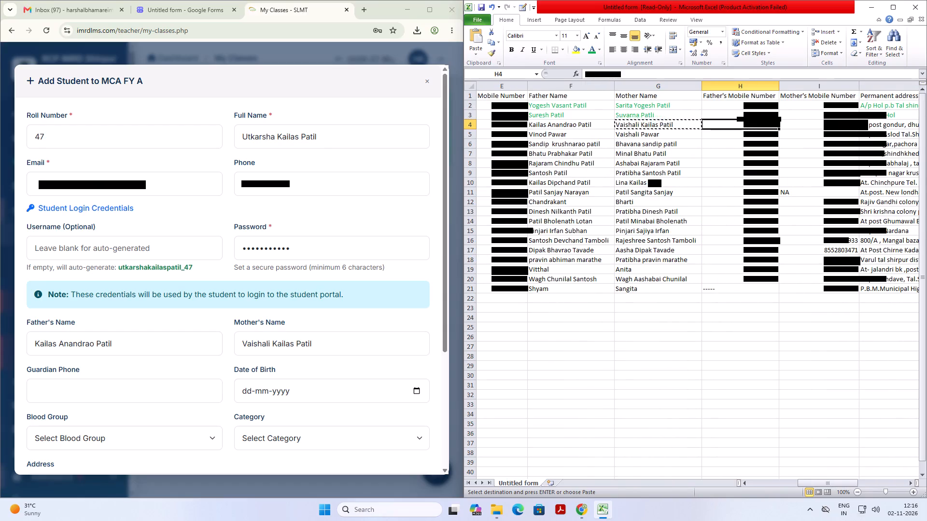
pyautogui.hotkey('ctrl', 'c')
pyautogui.click(127, 393)
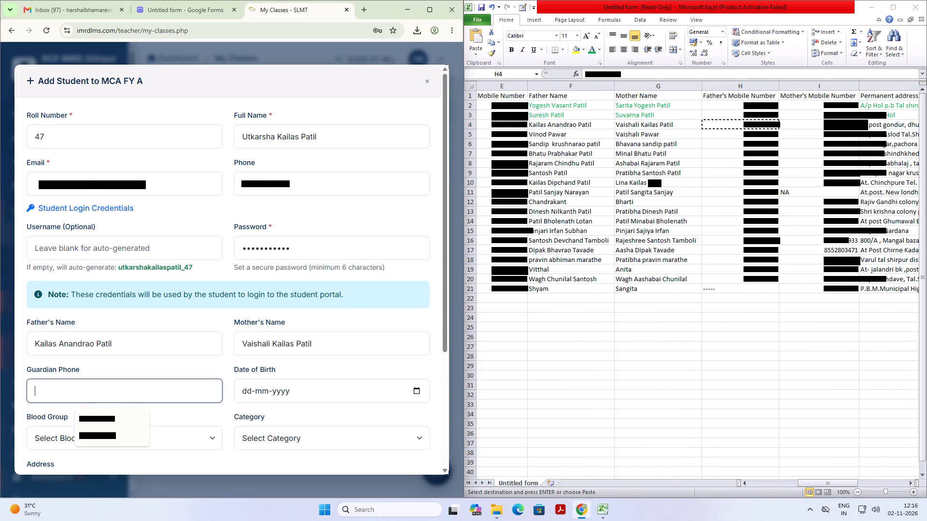
pyautogui.hotkey('ctrl', 'v')
# Copy the roll number 47 student's permanent address from the Excel sheet into the form's Address field.
pyautogui.click(285, 400)
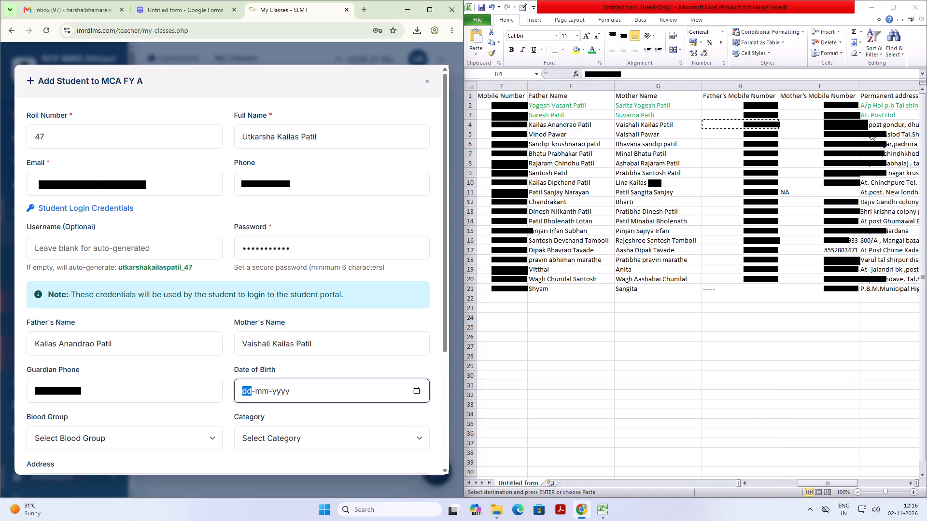
pyautogui.tripleClick(886, 124)
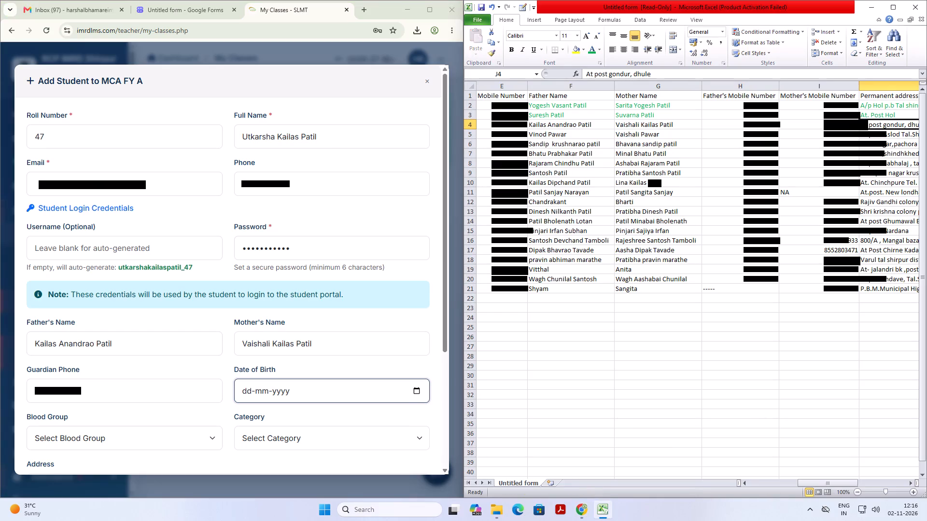
pyautogui.hotkey('ctrl', 'c')
pyautogui.scroll(-3, 326, 363)
pyautogui.click(139, 415)
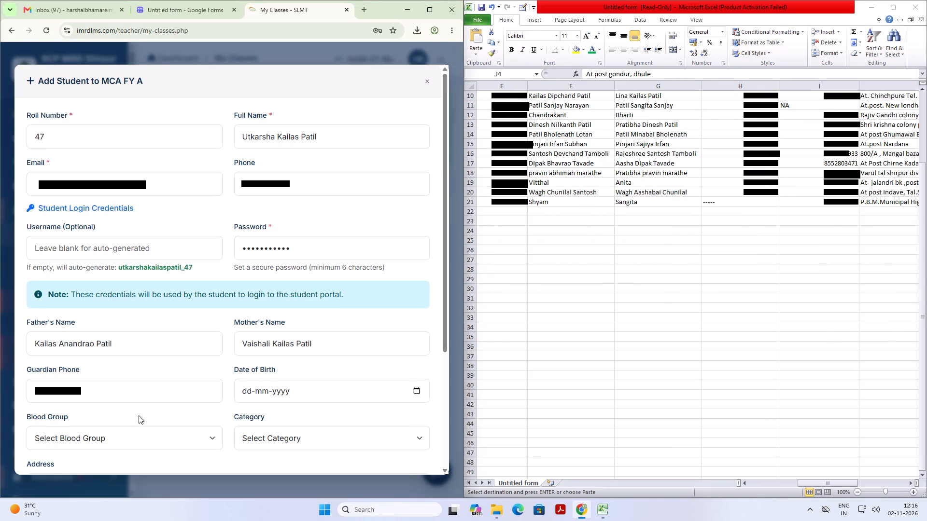
pyautogui.scroll(-3, 139, 415)
pyautogui.click(148, 316)
pyautogui.click(130, 347)
pyautogui.hotkey('ctrl', 'v')
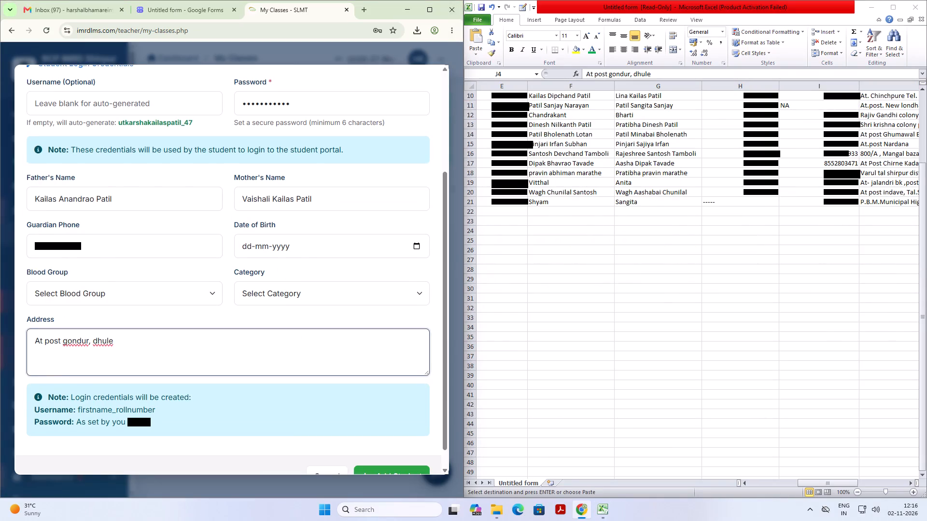
pyautogui.scroll(2, 246, 363)
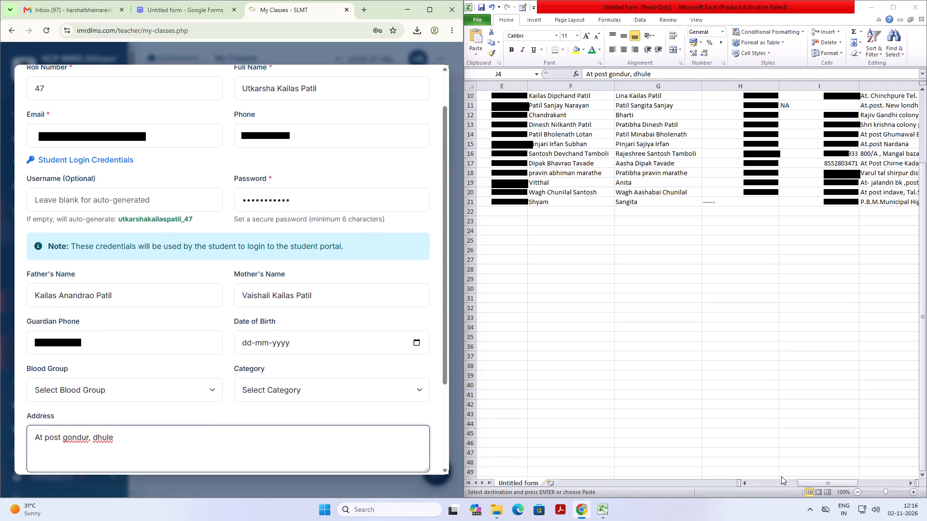
pyautogui.doubleClick(911, 482)
pyautogui.doubleClick(911, 482)
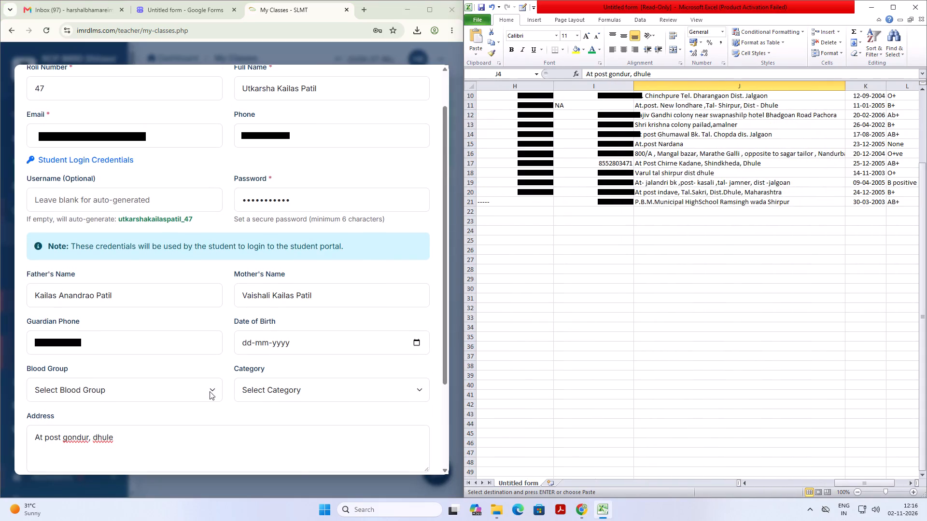
pyautogui.scroll(4, 743, 354)
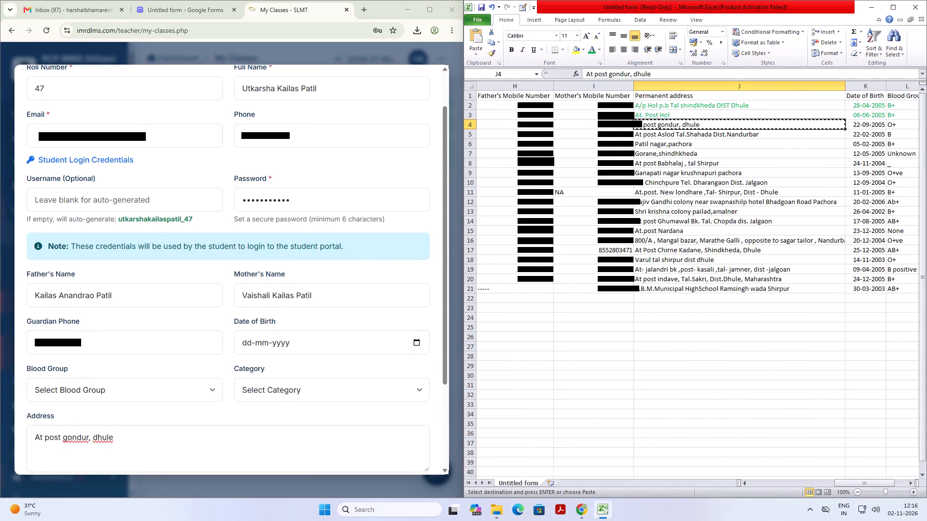
pyautogui.click(100, 384)
pyautogui.click(47, 359)
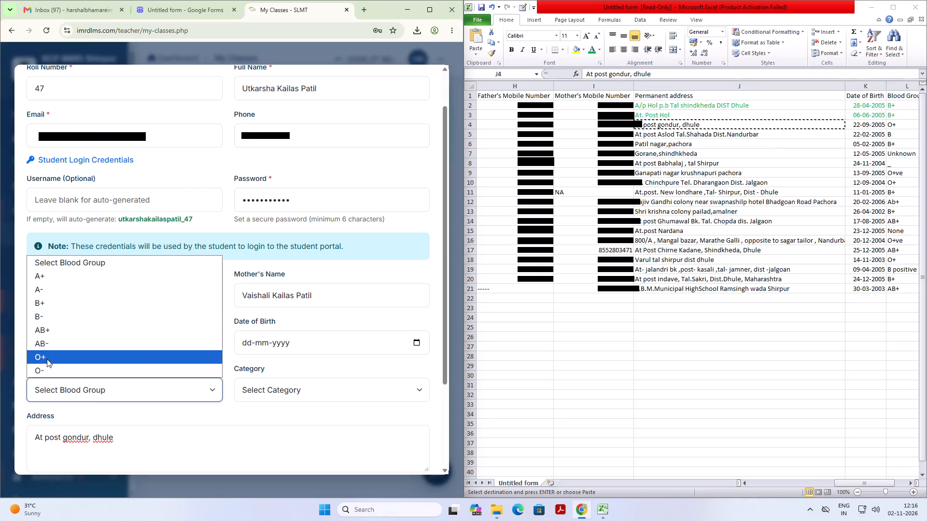
# Enter the roll number 47 student's date of birth from the Excel sheet in the Date of Birth field.
pyautogui.click(247, 340)
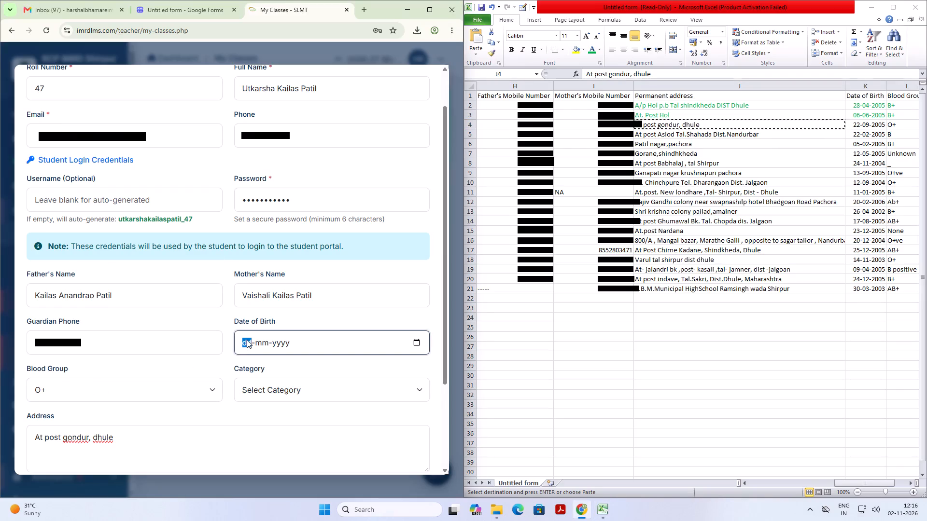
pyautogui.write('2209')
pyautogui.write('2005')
pyautogui.click(304, 376)
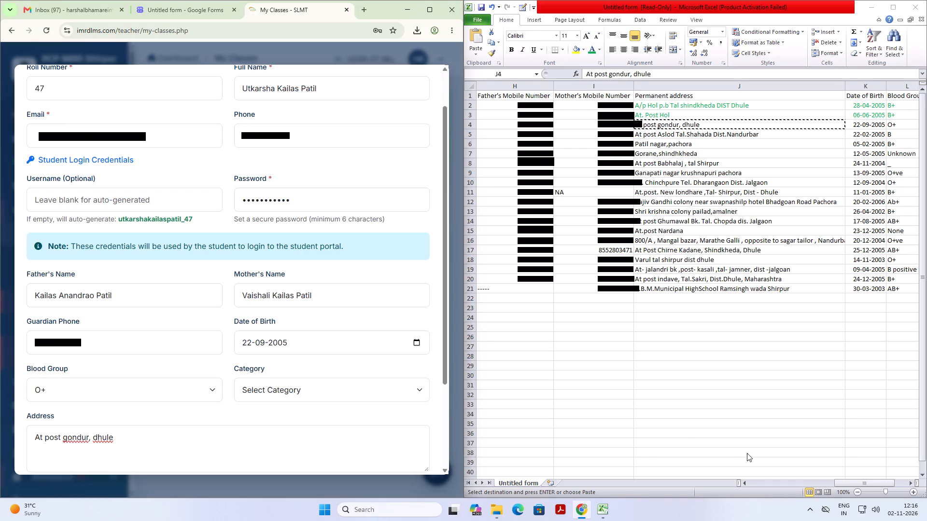
# Set Category to OBC in the form, as given in the Category column of the roll number 47 row.
pyautogui.moveTo(867, 482); pyautogui.dragTo(890, 483)
pyautogui.moveTo(884, 486); pyautogui.dragTo(915, 490)
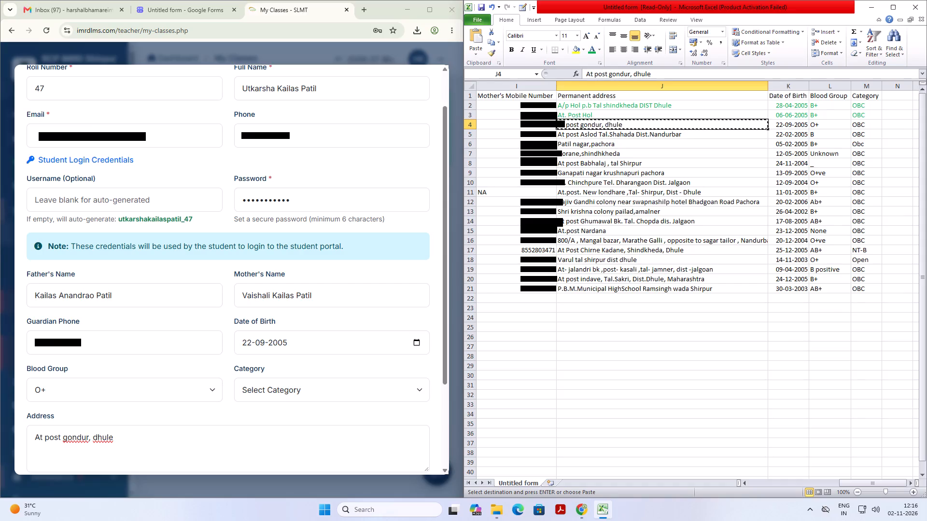
pyautogui.click(323, 390)
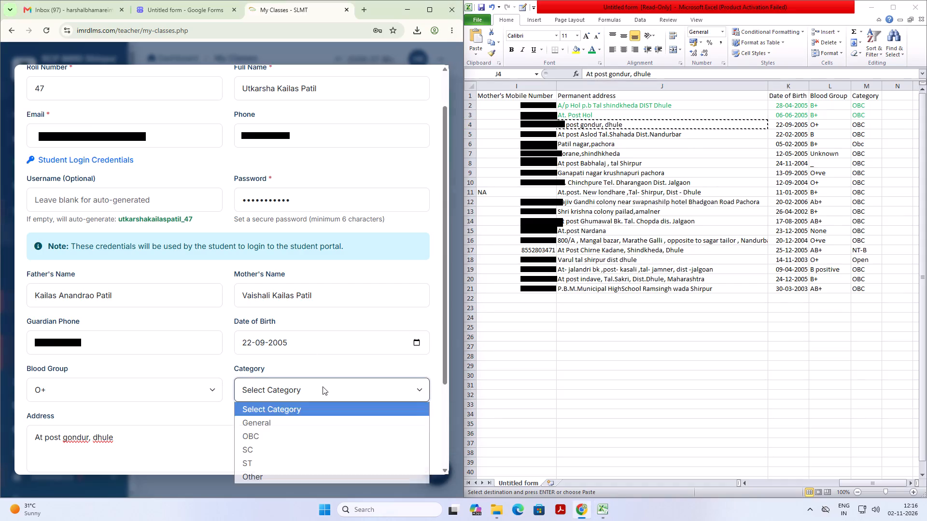
pyautogui.click(289, 436)
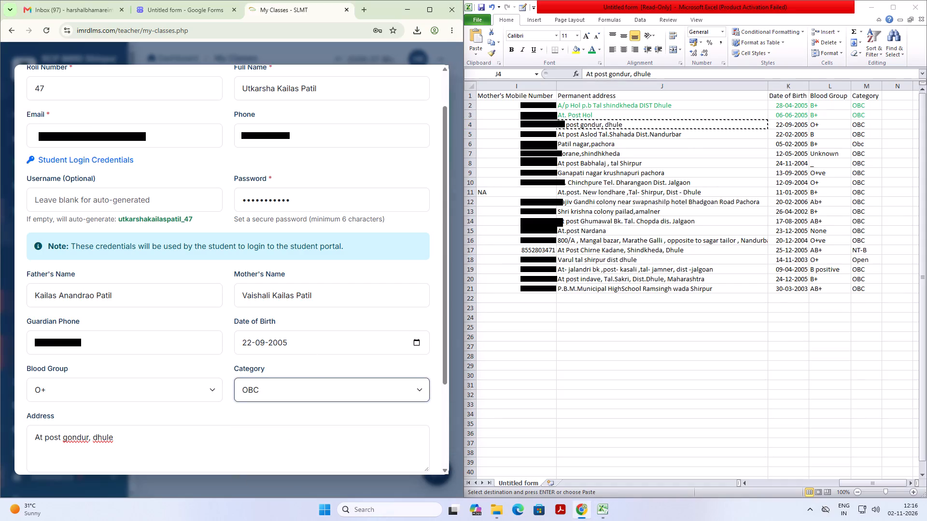
# Submit the completed Add Student form to add the roll number 47 student to MCA FY A.
pyautogui.scroll(-4, 217, 332)
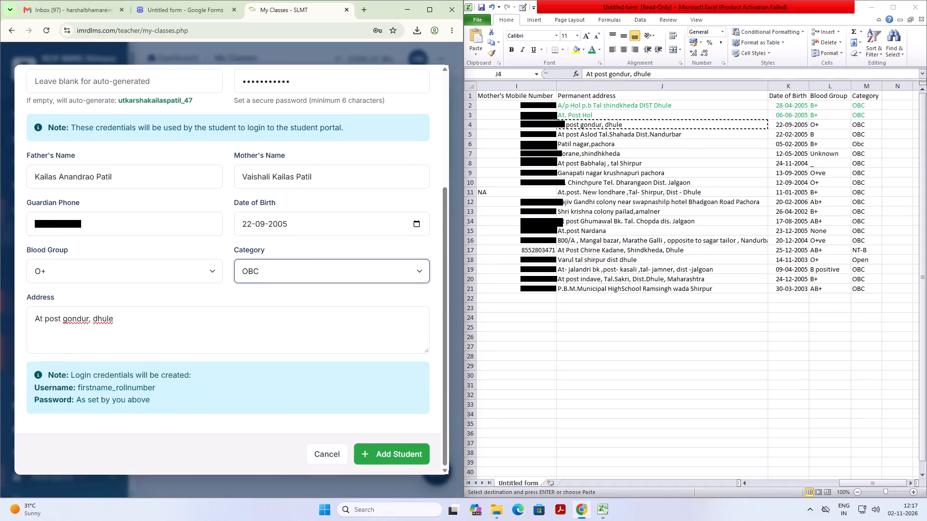
pyautogui.scroll(-2, 225, 337)
pyautogui.click(394, 454)
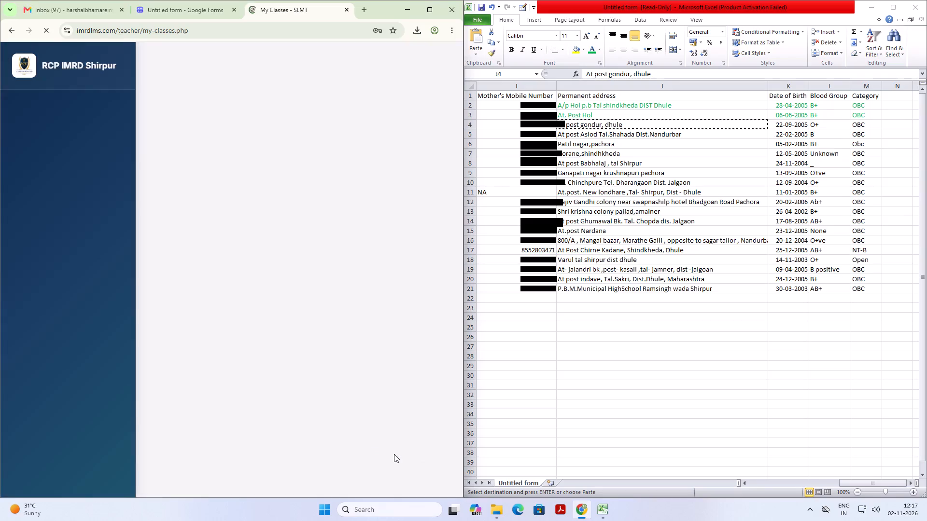
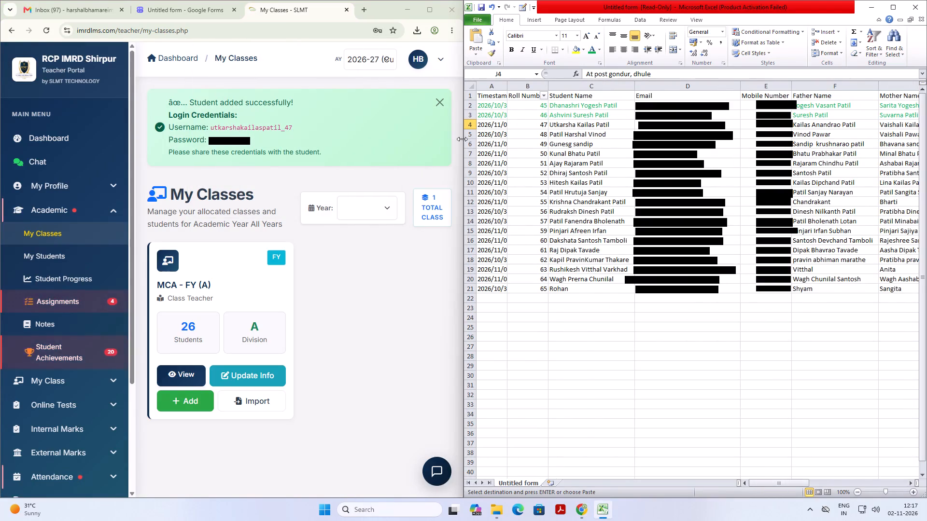
# Mark the completed roll number 47 row green in the Excel sheet by changing its font colour.
pyautogui.click(470, 127)
pyautogui.click(470, 127)
pyautogui.click(482, 123)
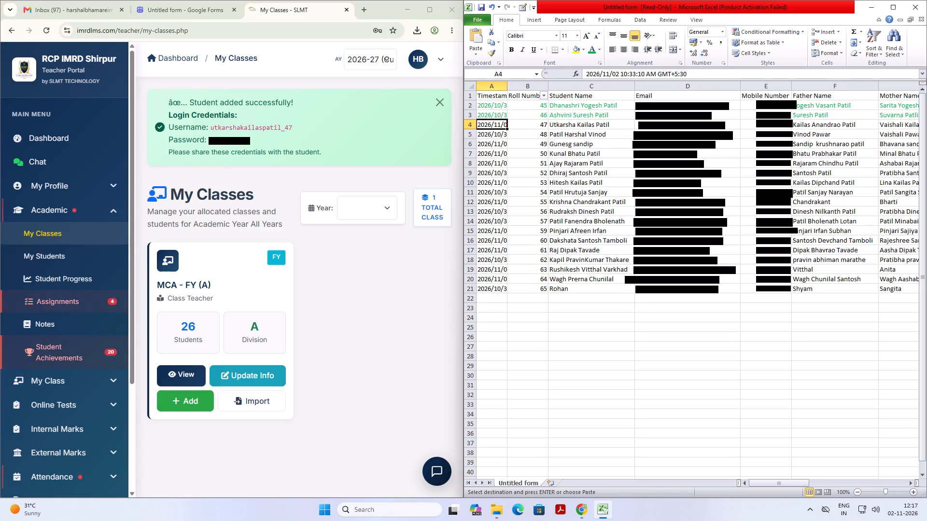
pyautogui.click(473, 126)
pyautogui.click(592, 49)
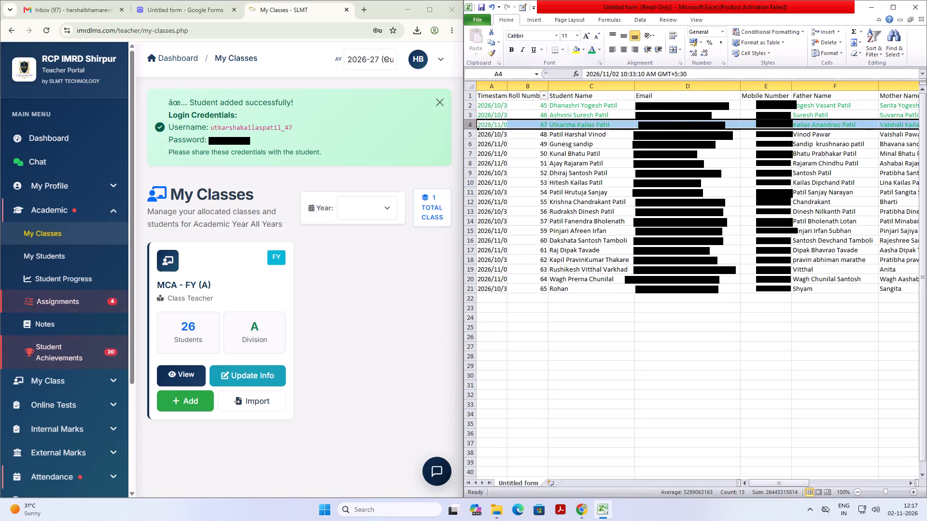
pyautogui.click(716, 390)
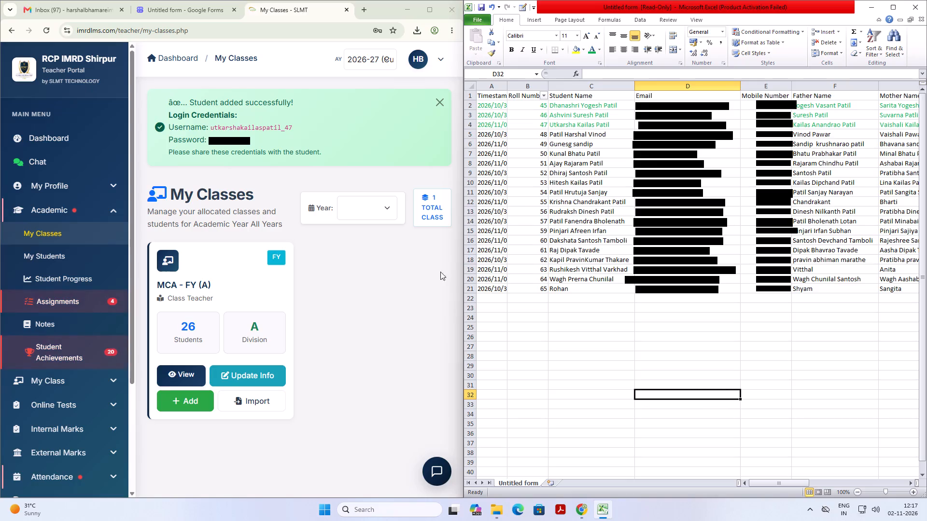
# Open a new Add Student form for MCA FY A and fill Full Name with the roll number 48 student's name copied from Excel.
pyautogui.click(189, 401)
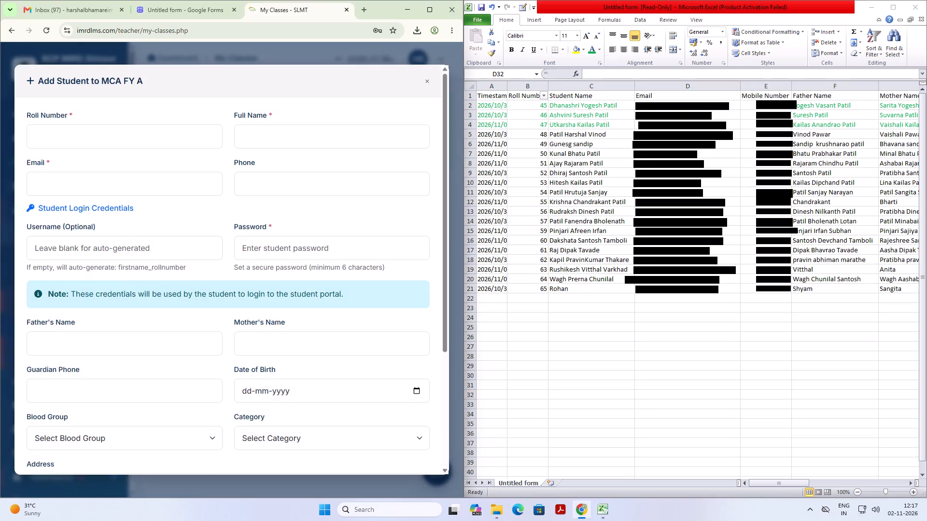
pyautogui.click(127, 140)
pyautogui.click(545, 132)
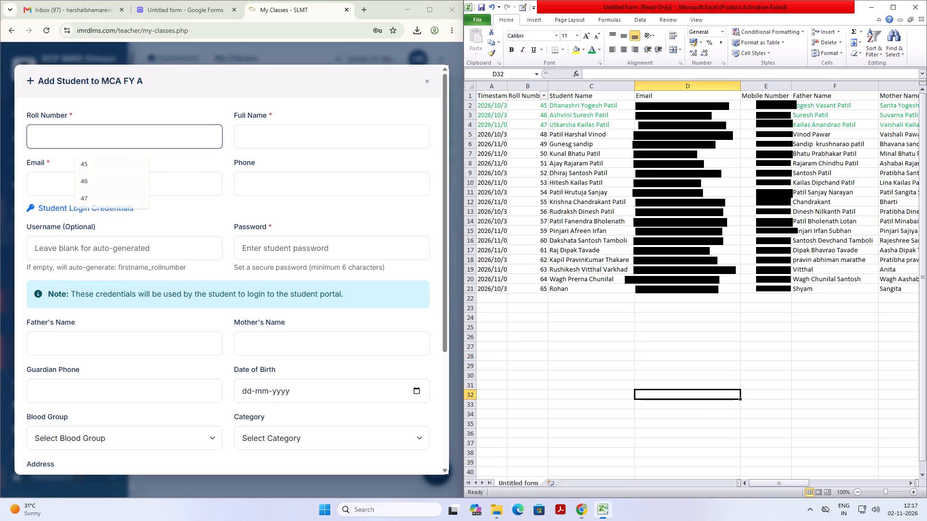
pyautogui.click(603, 135)
pyautogui.hotkey('ctrl', 'c')
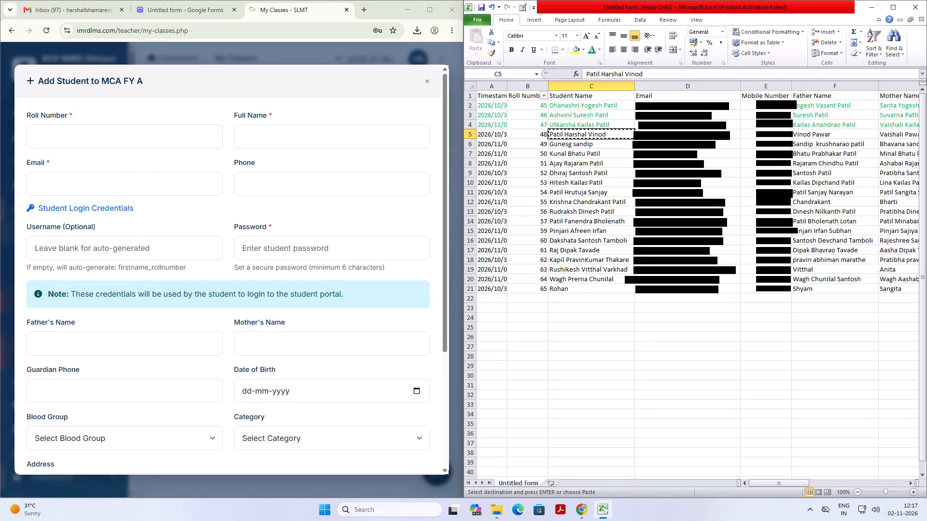
pyautogui.click(98, 146)
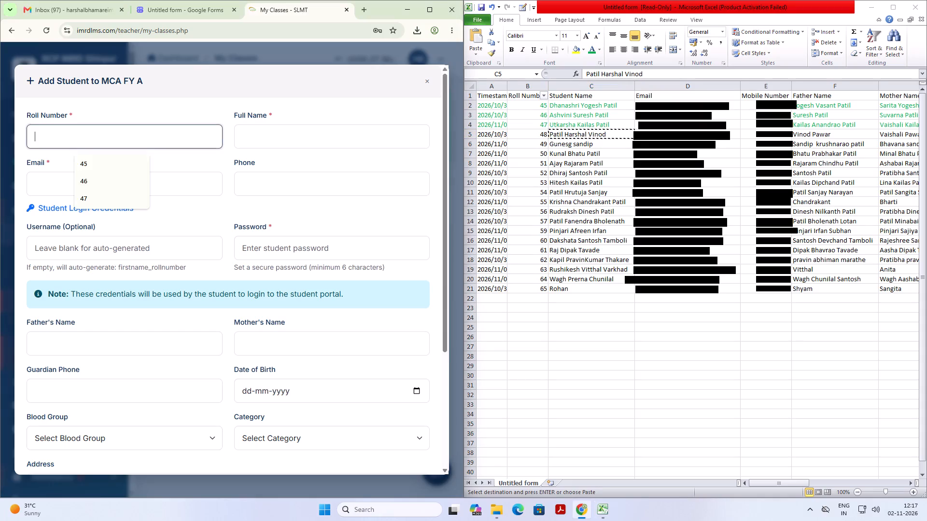
pyautogui.click(376, 134)
pyautogui.hotkey('ctrl', 'v')
# Enter 48 as the Roll Number in the Add Student form.
pyautogui.click(113, 130)
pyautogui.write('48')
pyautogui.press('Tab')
# Select the roll number 48 student's email in the Excel sheet for copying into the form.
pyautogui.click(691, 137)
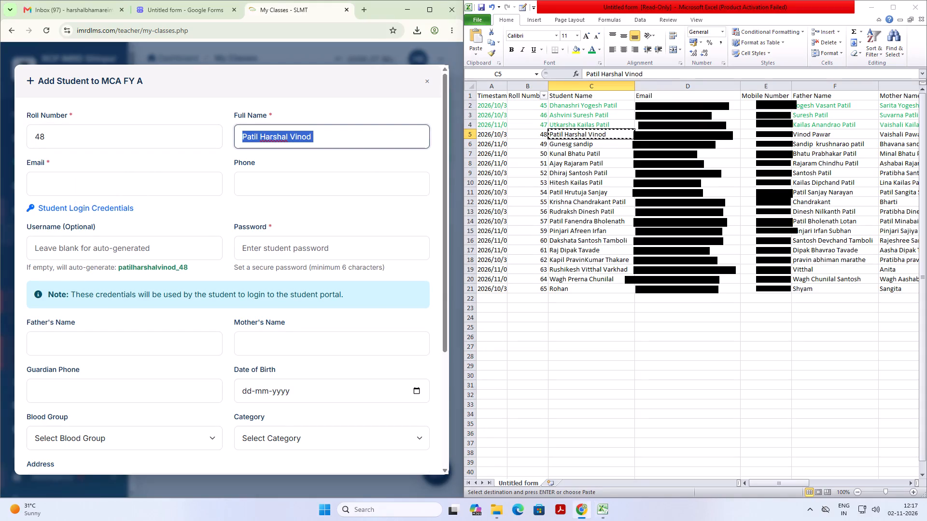
pyautogui.click(691, 137)
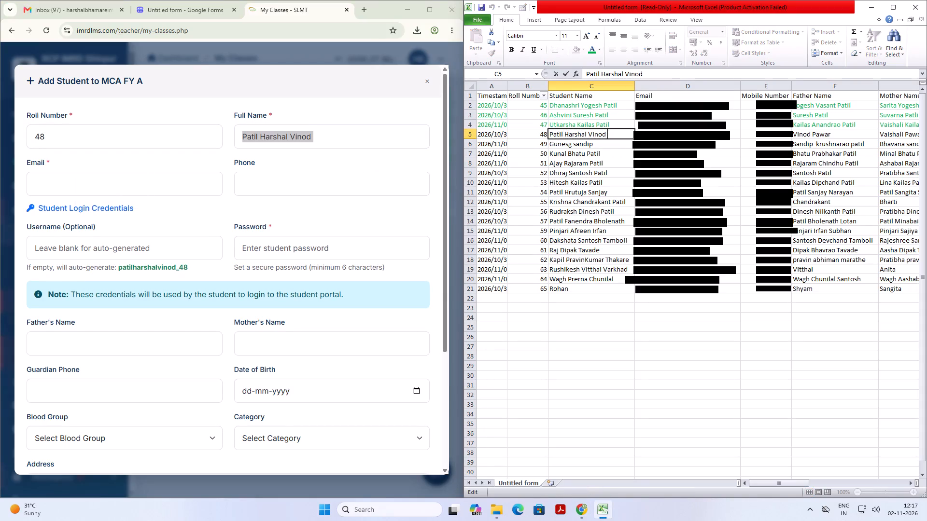
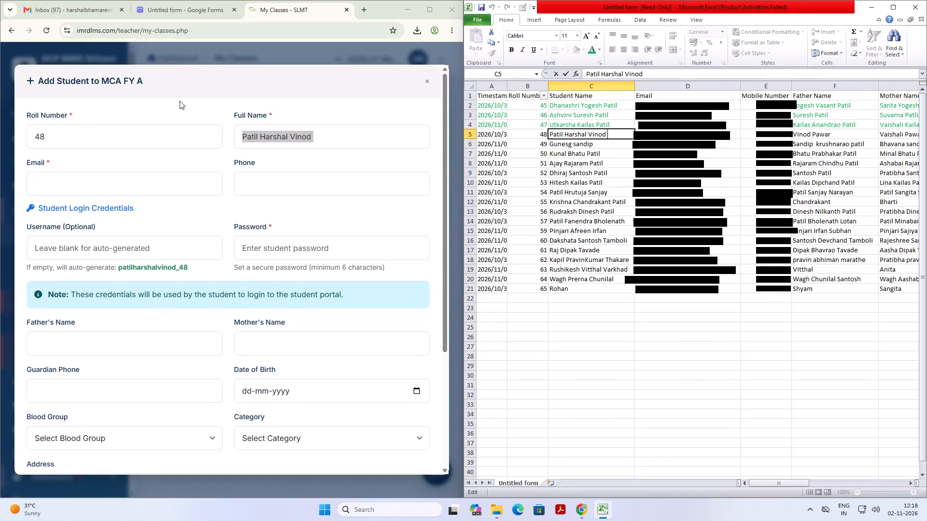
# Copy the roll number 48 student's email from the Excel sheet for the Email field of the Add Student form.
pyautogui.click(183, 194)
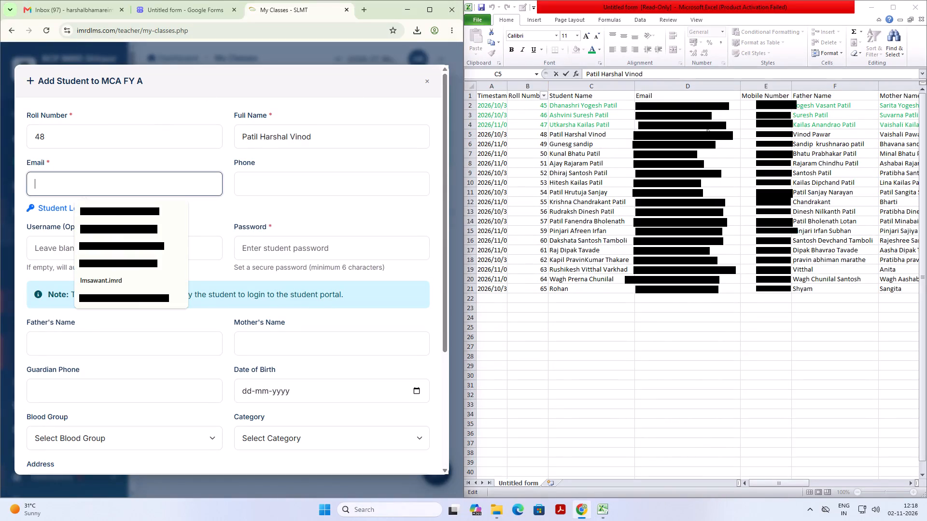
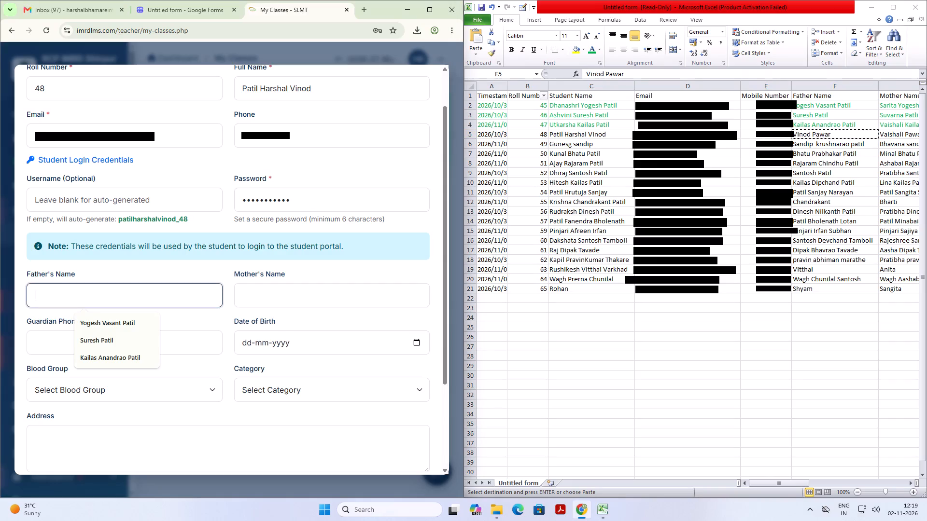
# Fill Father's Name and Guardian Phone for roll number 48 with the father's name and father's mobile number from the Excel sheet.
pyautogui.hotkey('ctrl', 'v')
pyautogui.click(308, 288)
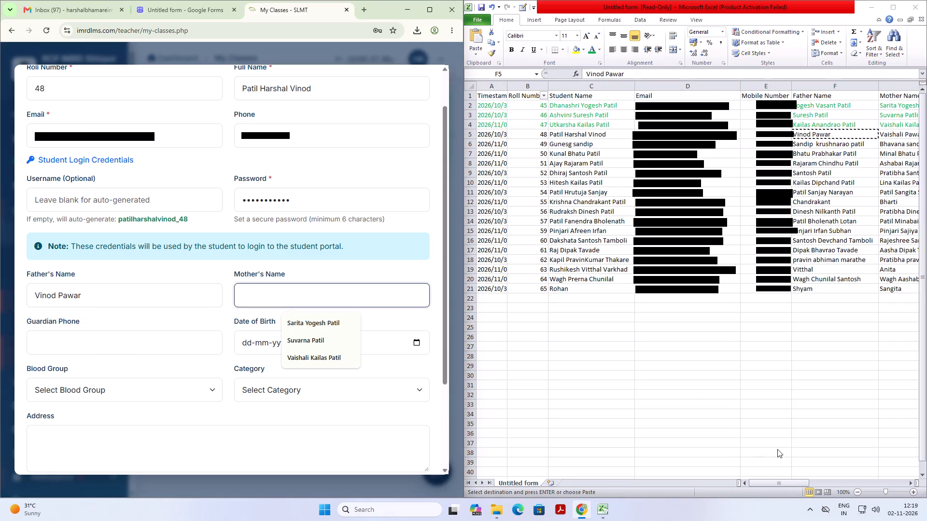
pyautogui.moveTo(787, 482); pyautogui.dragTo(811, 482)
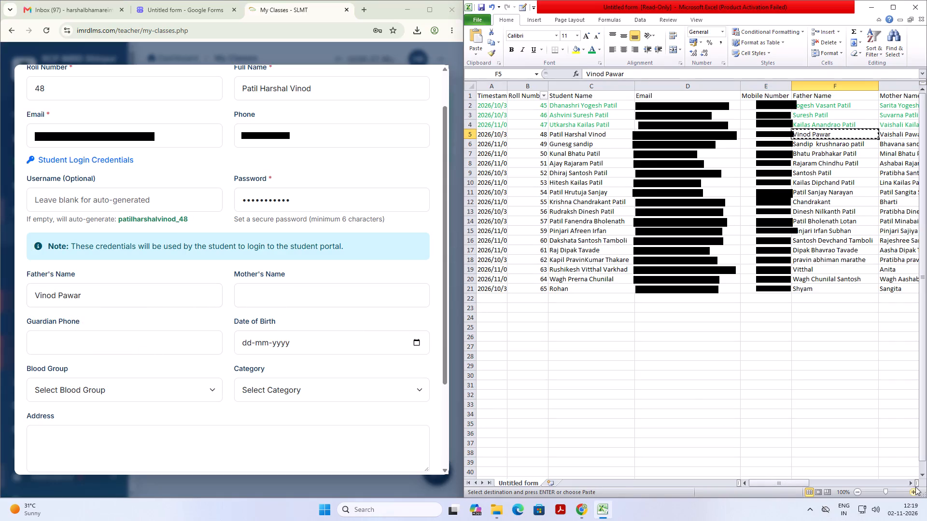
pyautogui.tripleClick(912, 483)
pyautogui.click(912, 483)
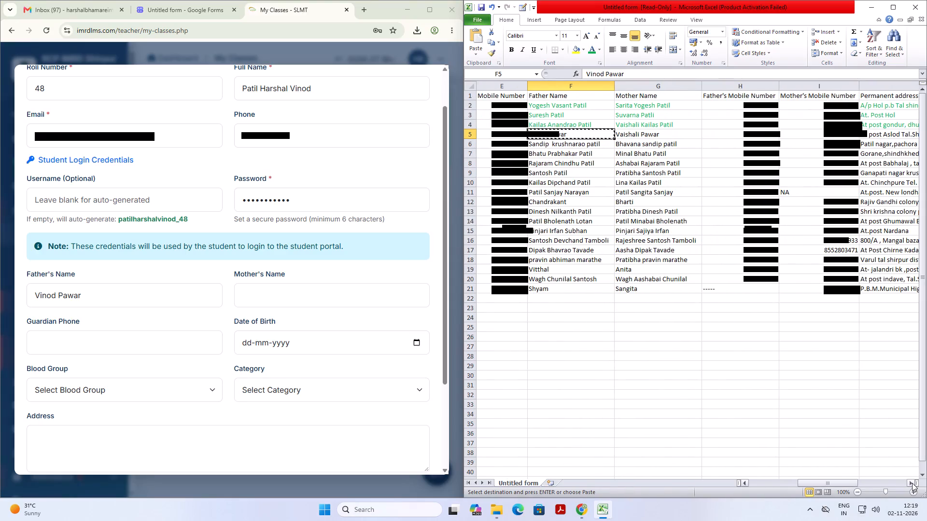
pyautogui.click(760, 138)
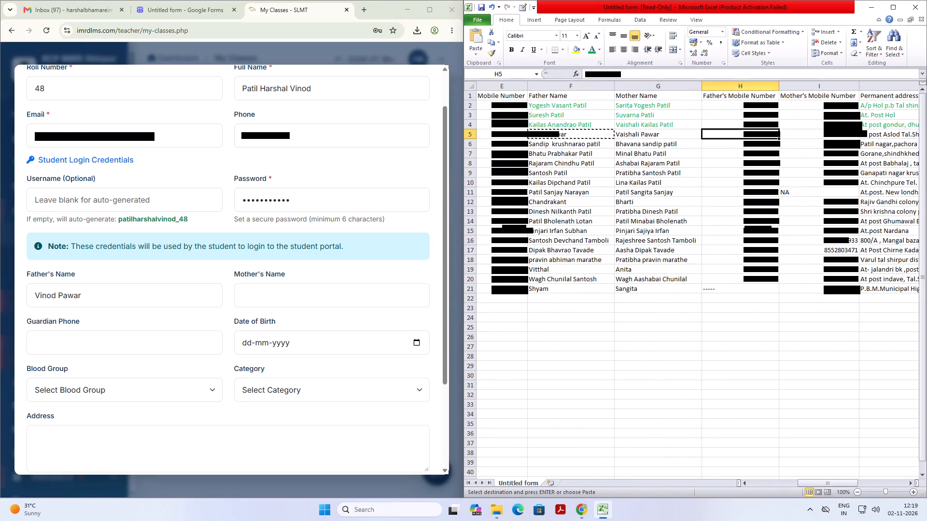
pyautogui.hotkey('ctrl', 'c')
pyautogui.click(94, 338)
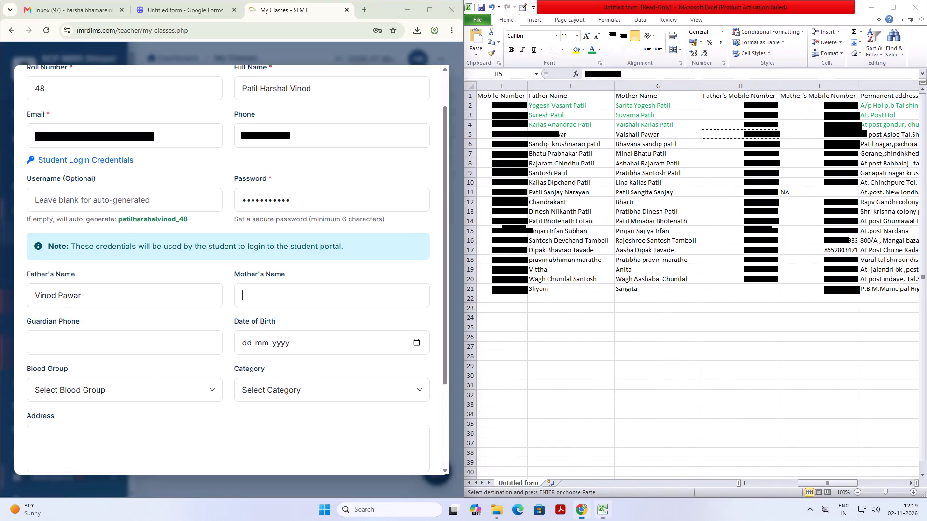
pyautogui.hotkey('ctrl', 'v')
# Copy the roll number 48 student's mother's name from the Excel sheet into the Mother's Name field.
pyautogui.click(306, 291)
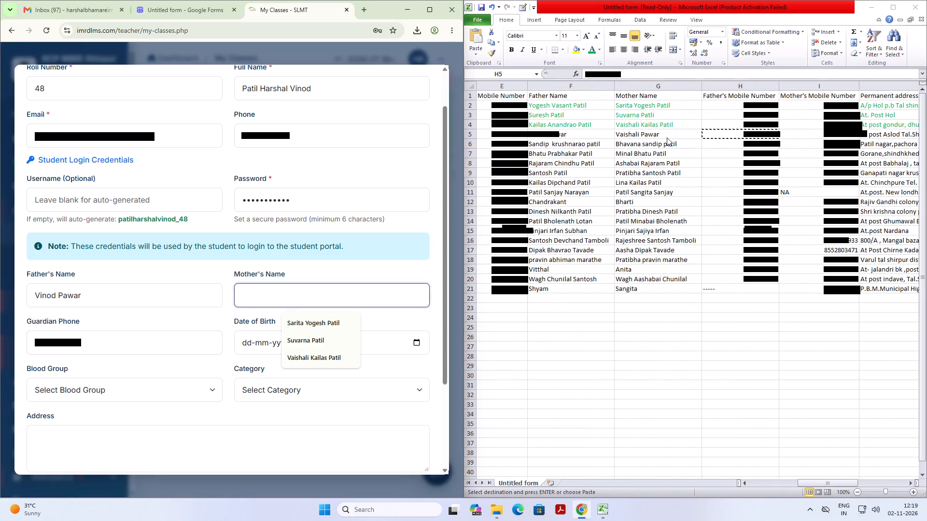
pyautogui.doubleClick(651, 134)
pyautogui.click(651, 134)
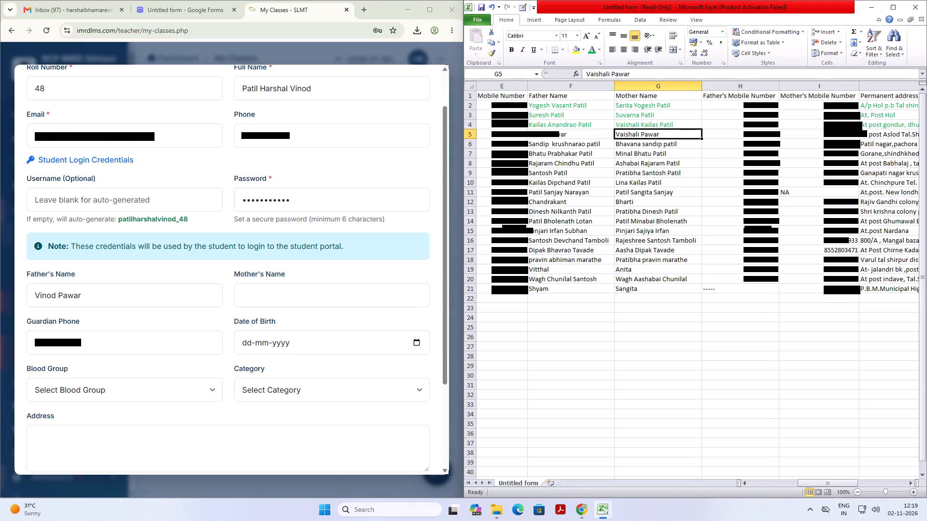
pyautogui.hotkey('ctrl', 'c')
pyautogui.click(291, 304)
pyautogui.hotkey('ctrl', 'v')
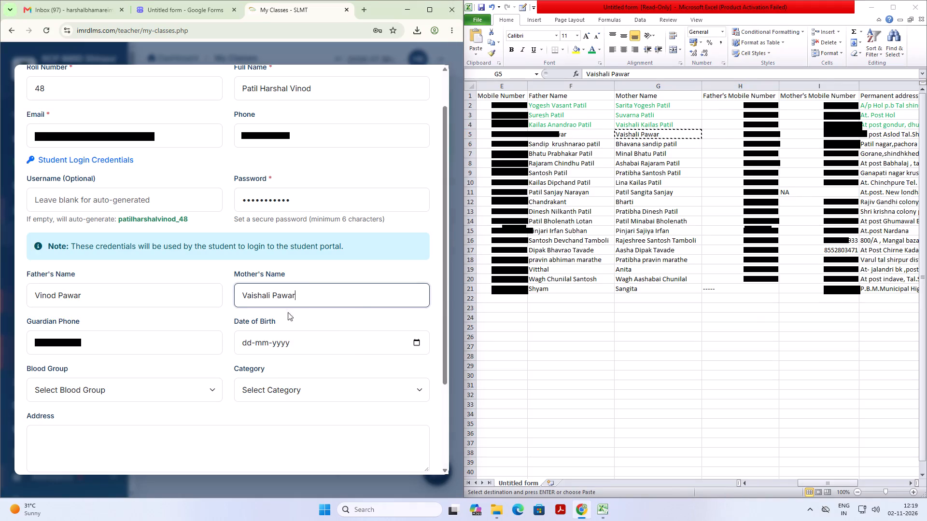
# Copy the roll number 48 student's permanent address from the Excel sheet into the form's Address field.
pyautogui.doubleClick(896, 133)
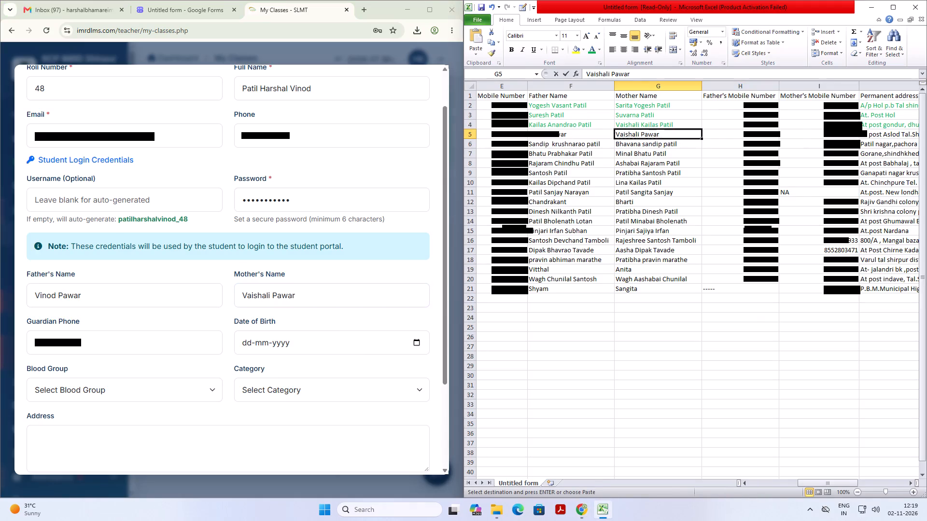
pyautogui.click(896, 133)
pyautogui.hotkey('ctrl', 'c')
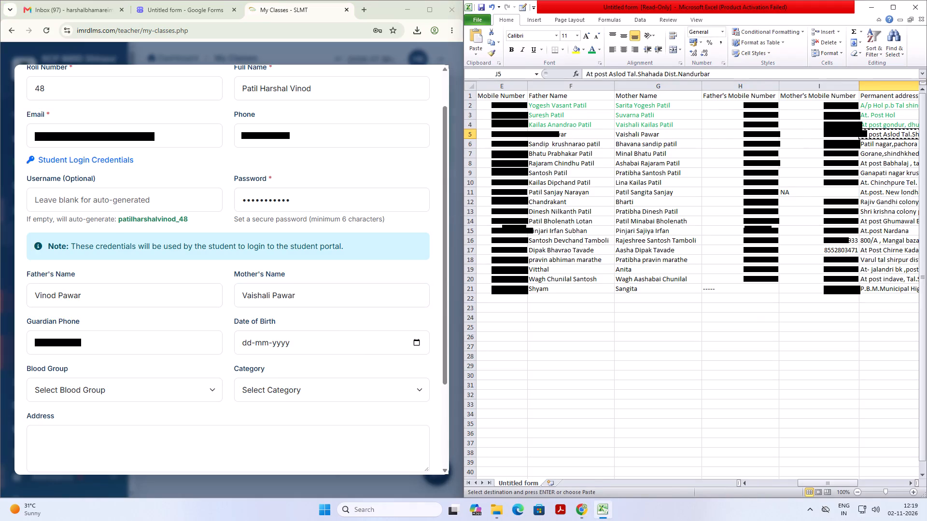
pyautogui.doubleClick(107, 456)
pyautogui.hotkey('ctrl', 'v')
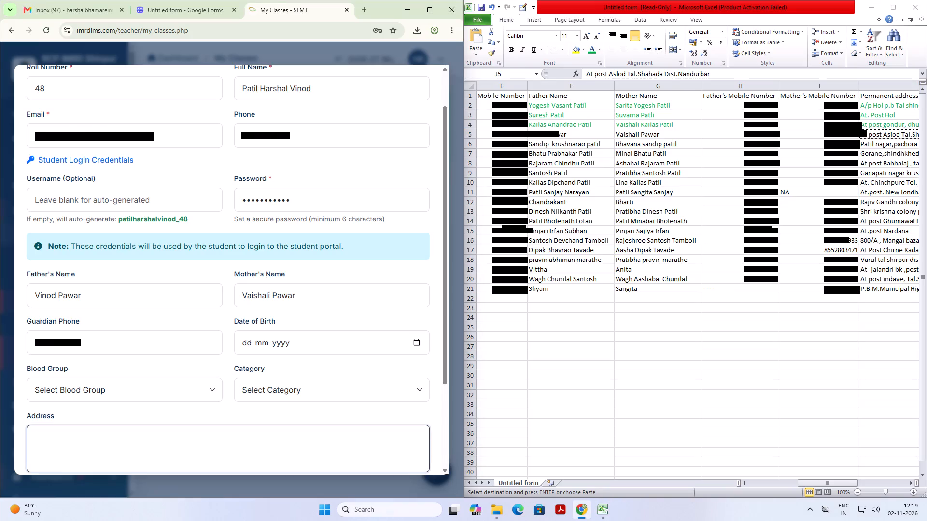
# Enter the roll number 48 student's date of birth from the Excel sheet in the Date of Birth field.
pyautogui.tripleClick(908, 484)
pyautogui.click(908, 485)
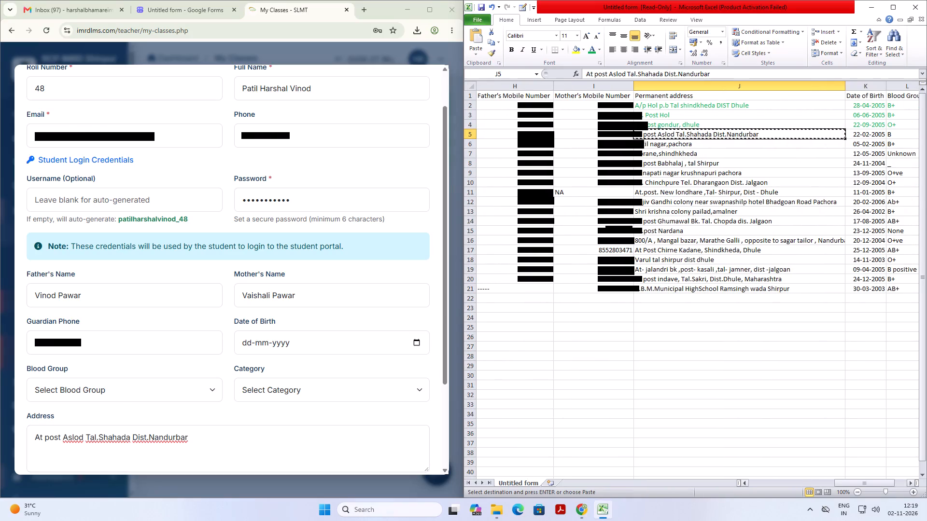
pyautogui.click(245, 343)
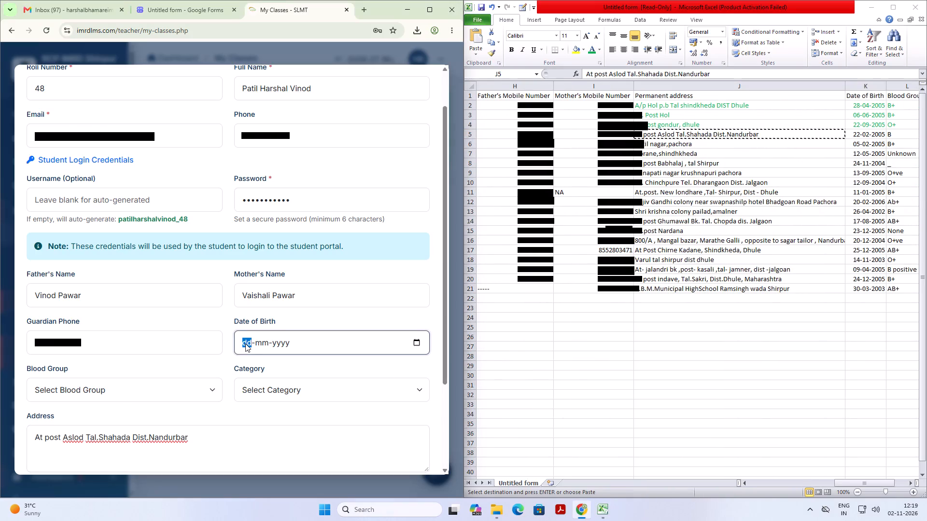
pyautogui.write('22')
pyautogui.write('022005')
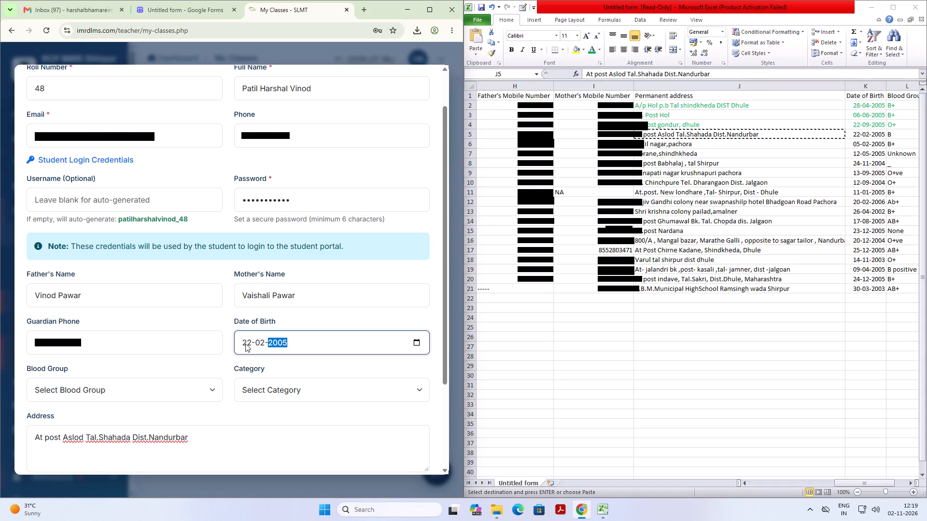
# Set the student's category to OBC and blood group to B+.
pyautogui.click(339, 390)
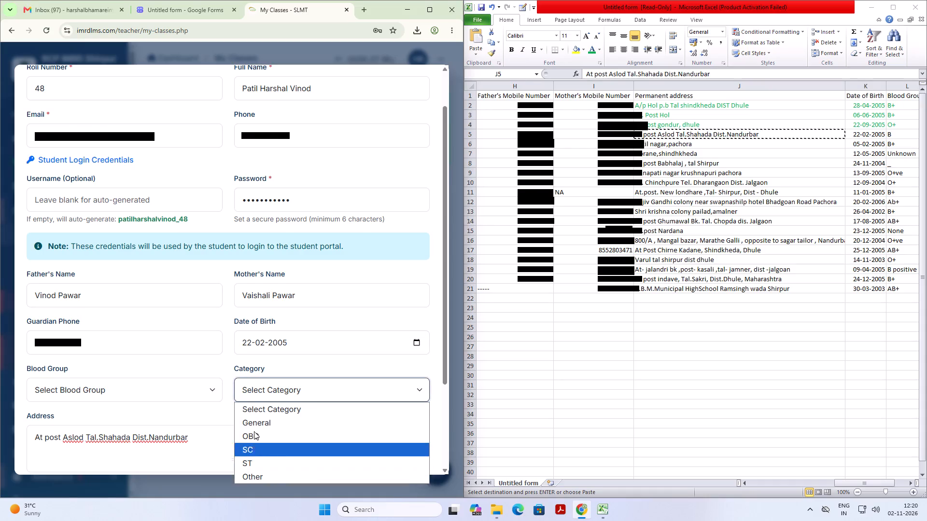
pyautogui.click(254, 435)
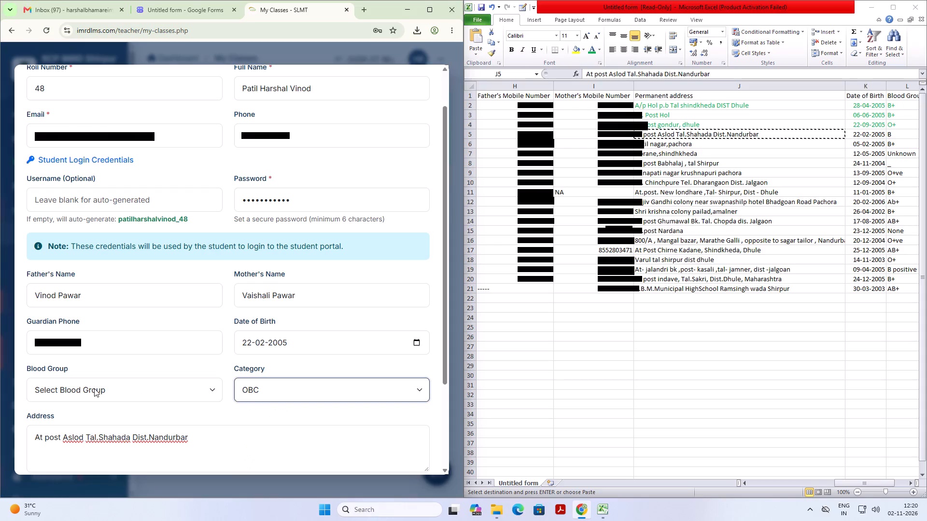
pyautogui.click(94, 388)
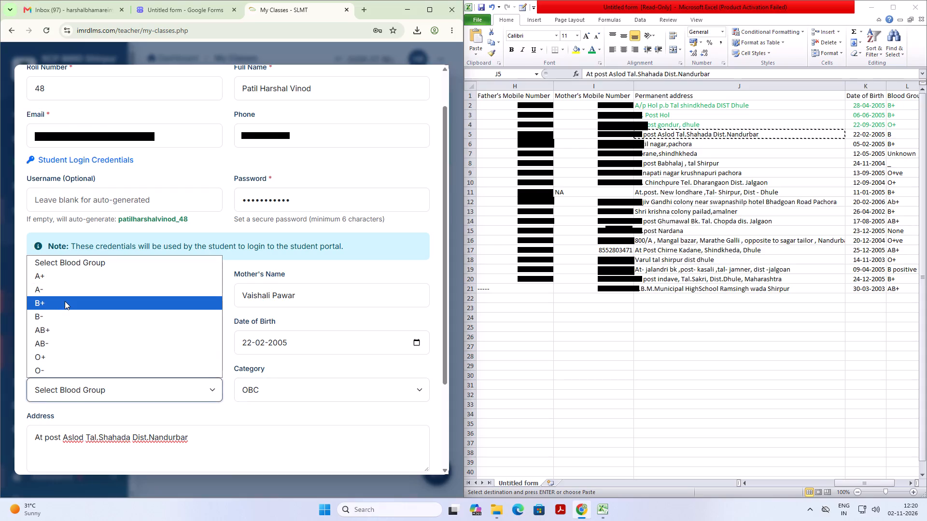
pyautogui.click(65, 301)
# Check the blood group and category against the Excel sheet and submit the Add Student form for roll number 48.
pyautogui.scroll(-2, 115, 317)
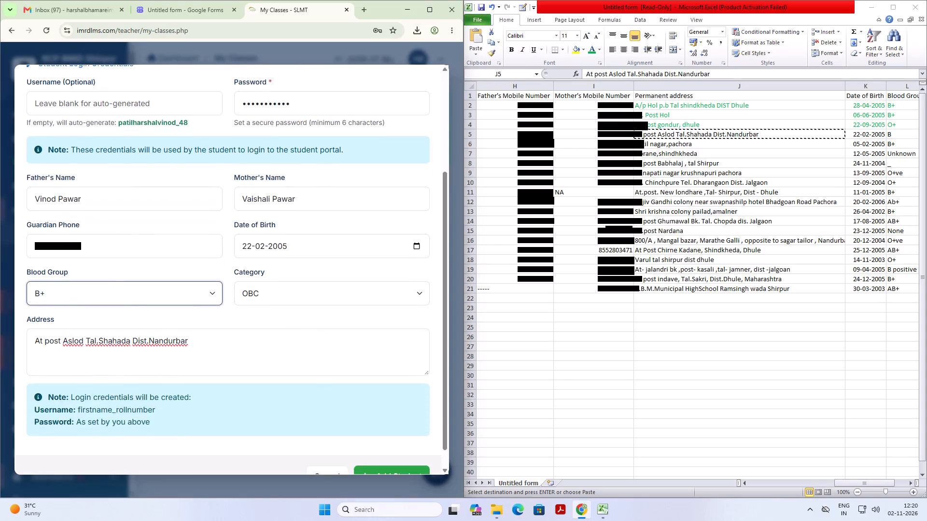
pyautogui.scroll(2, 313, 322)
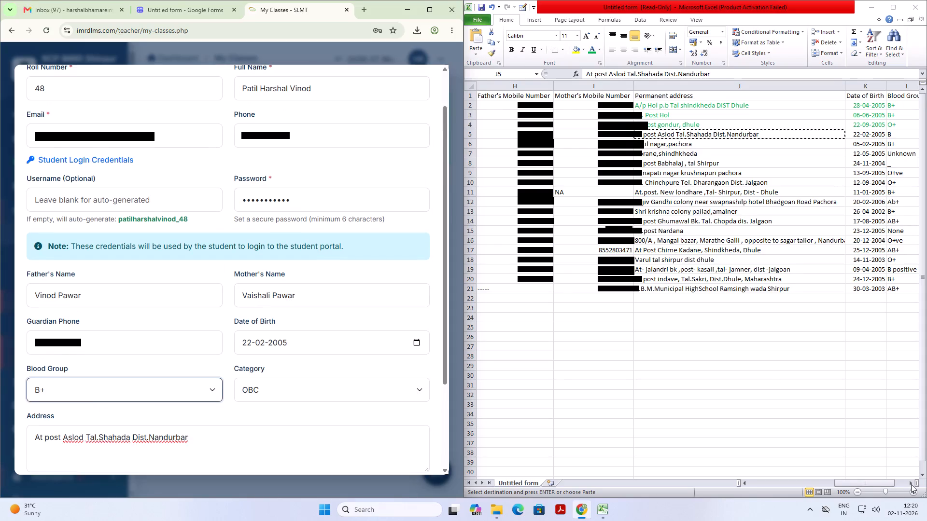
pyautogui.tripleClick(911, 484)
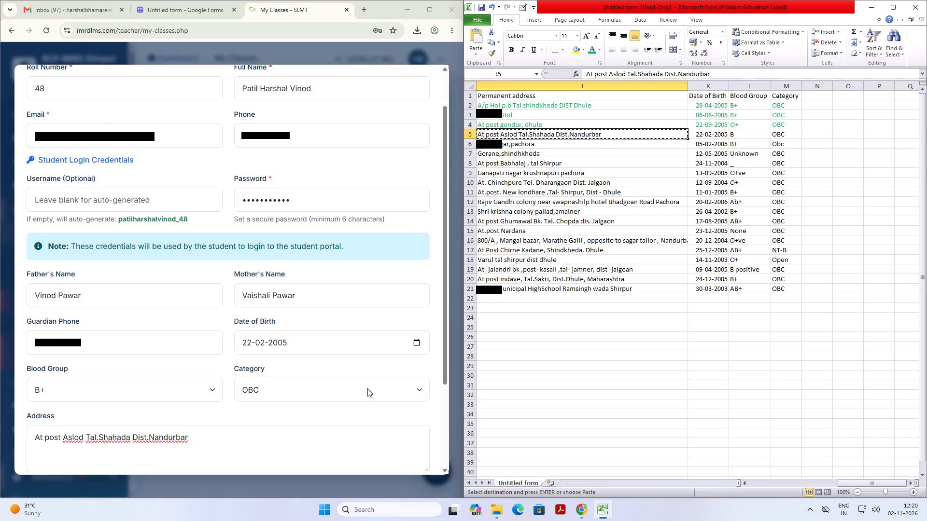
pyautogui.scroll(-1, 112, 356)
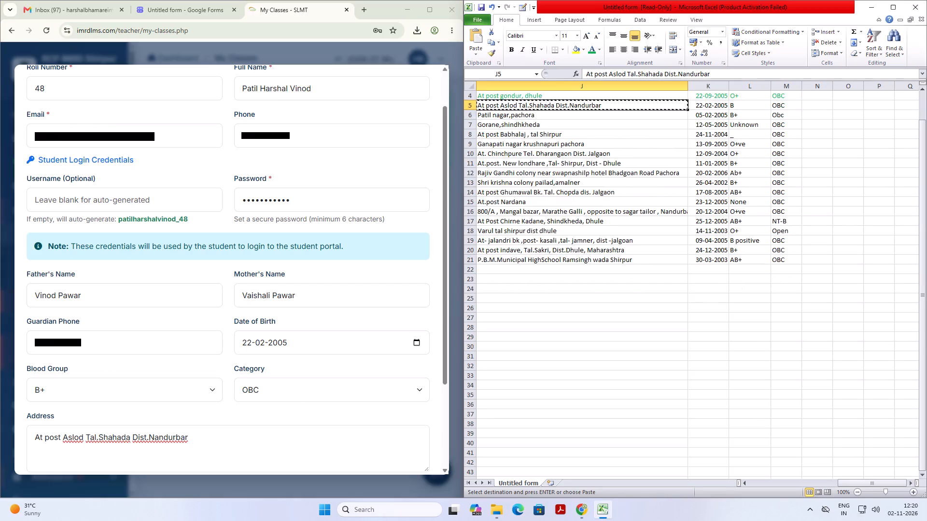
pyautogui.scroll(-6, 237, 344)
pyautogui.click(167, 370)
pyautogui.scroll(-6, 167, 370)
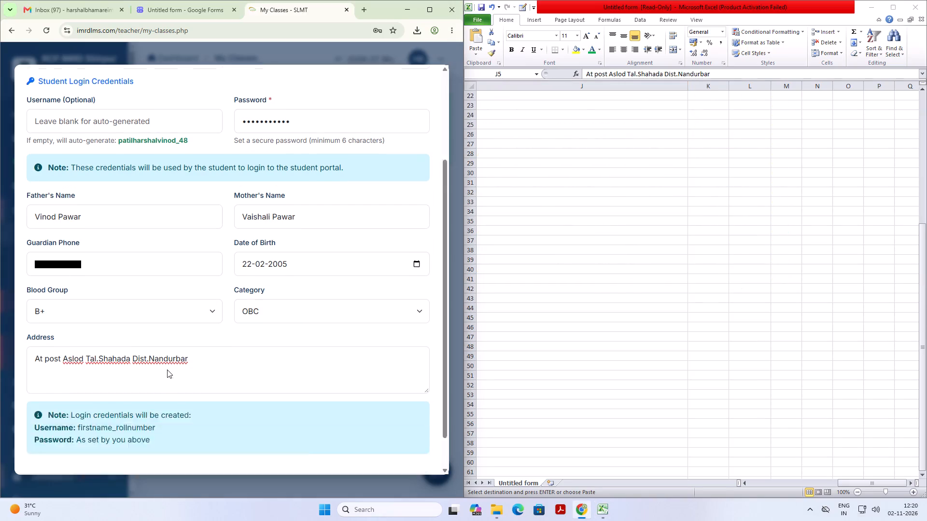
pyautogui.click(414, 460)
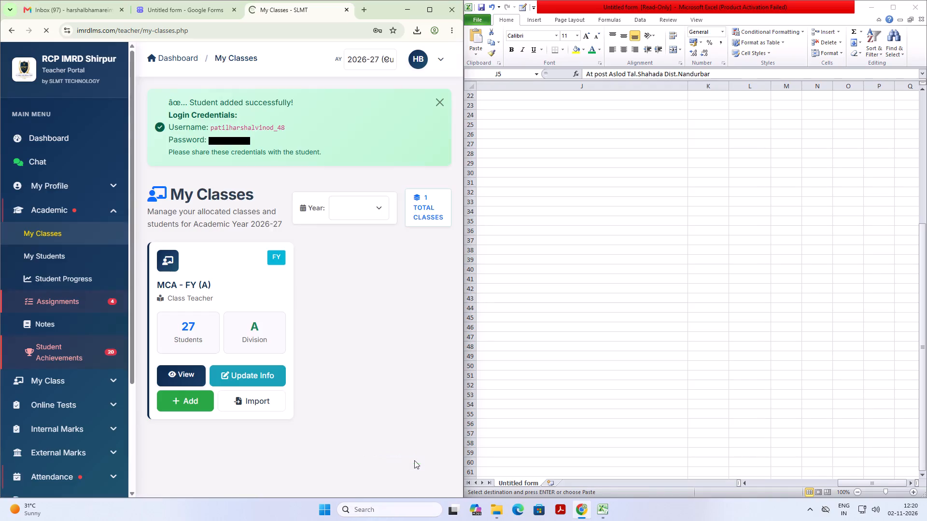
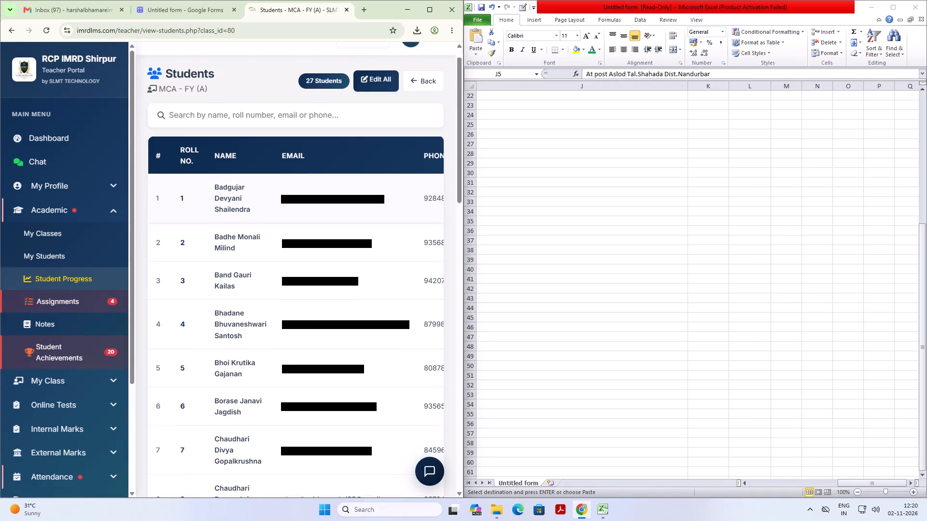
# Examine the MCA FY A student list for the roll number 48 record, including its contact, father's name and category columns.
pyautogui.scroll(-15, 253, 233)
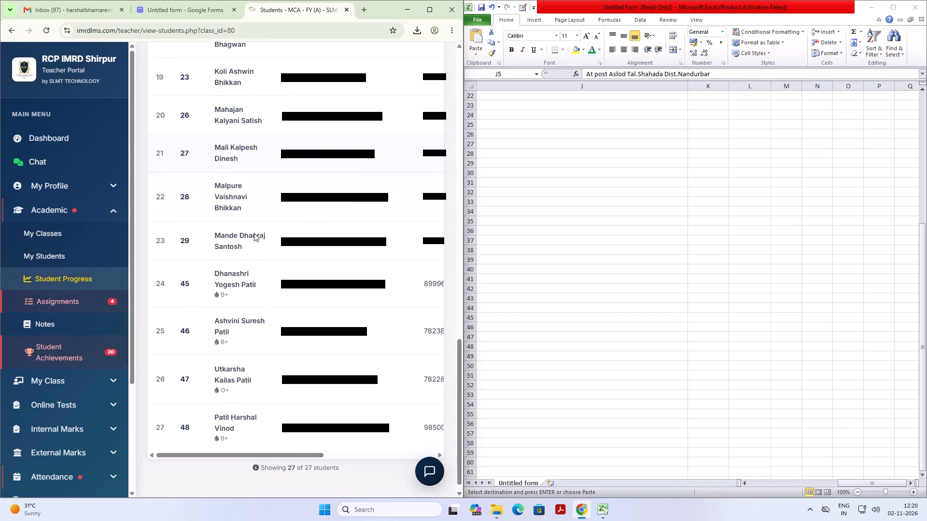
pyautogui.scroll(-2, 254, 233)
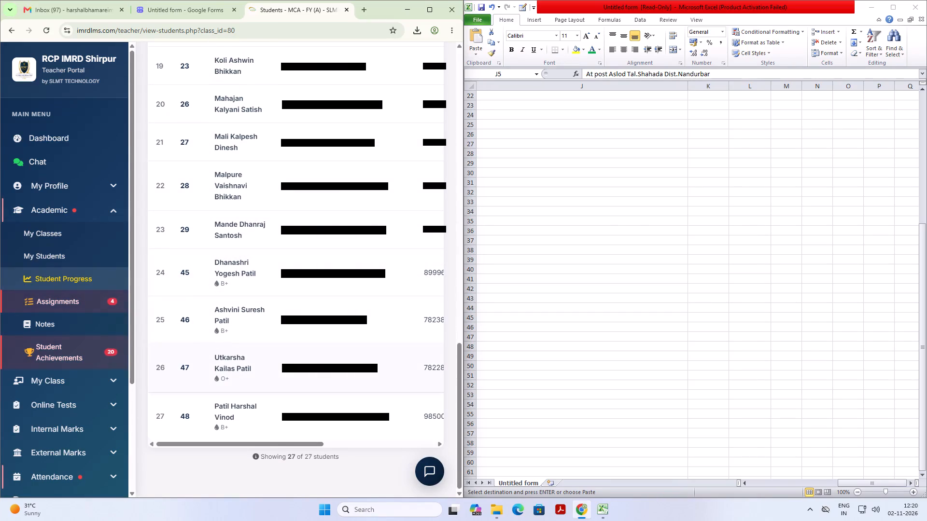
pyautogui.scroll(5, 267, 357)
pyautogui.scroll(-6, 267, 357)
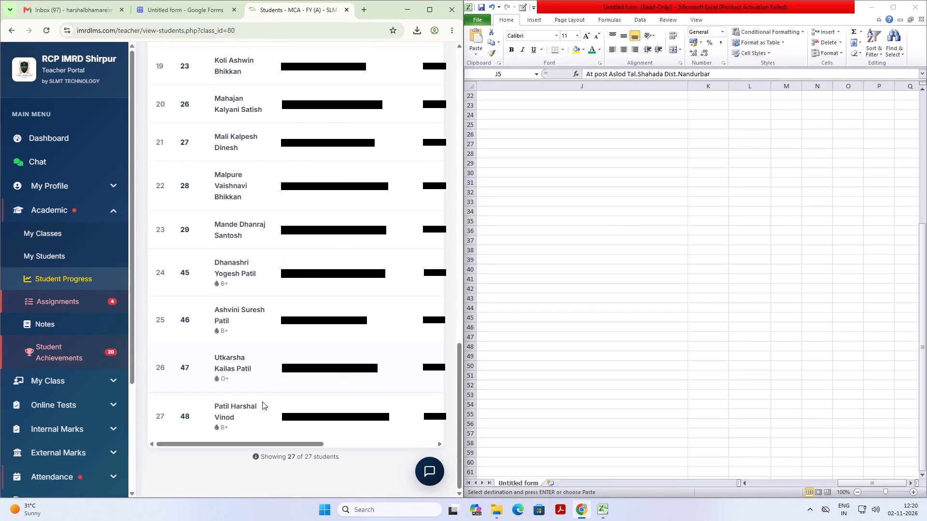
pyautogui.moveTo(280, 447); pyautogui.dragTo(398, 450)
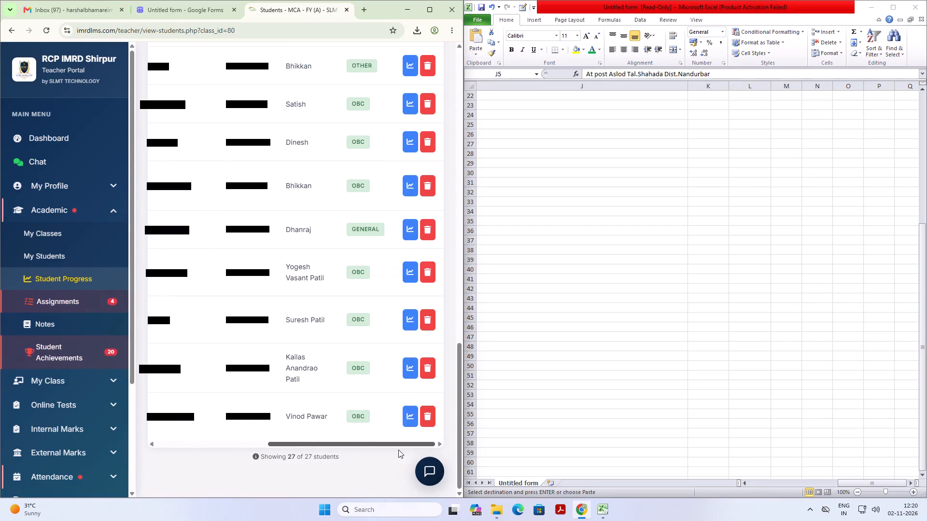
pyautogui.moveTo(398, 450); pyautogui.dragTo(369, 467)
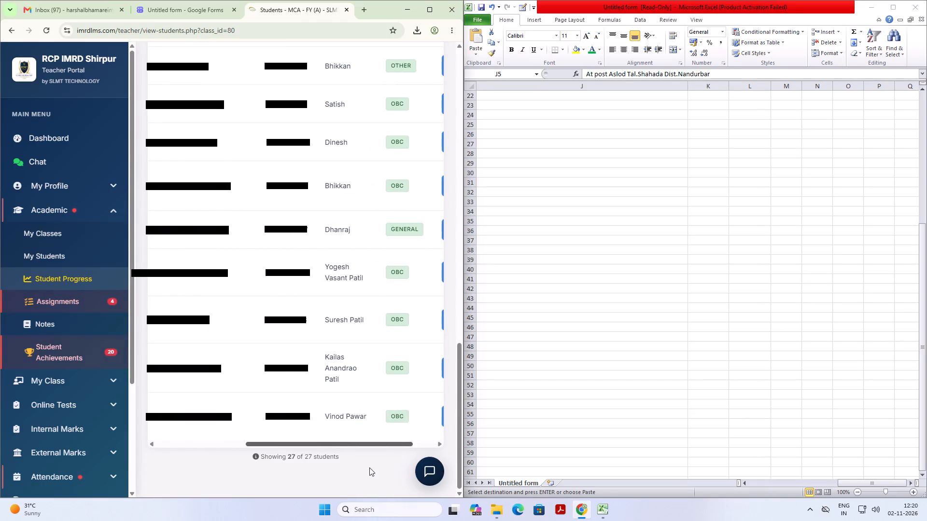
pyautogui.moveTo(369, 467); pyautogui.dragTo(211, 479)
pyautogui.scroll(4, 247, 302)
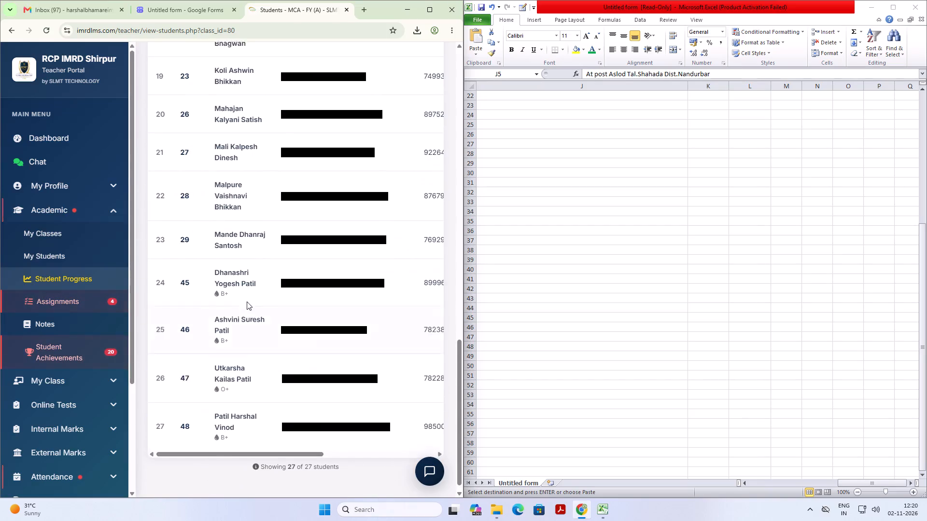
pyautogui.scroll(20, 247, 302)
pyautogui.scroll(4, 247, 302)
pyautogui.click(162, 123)
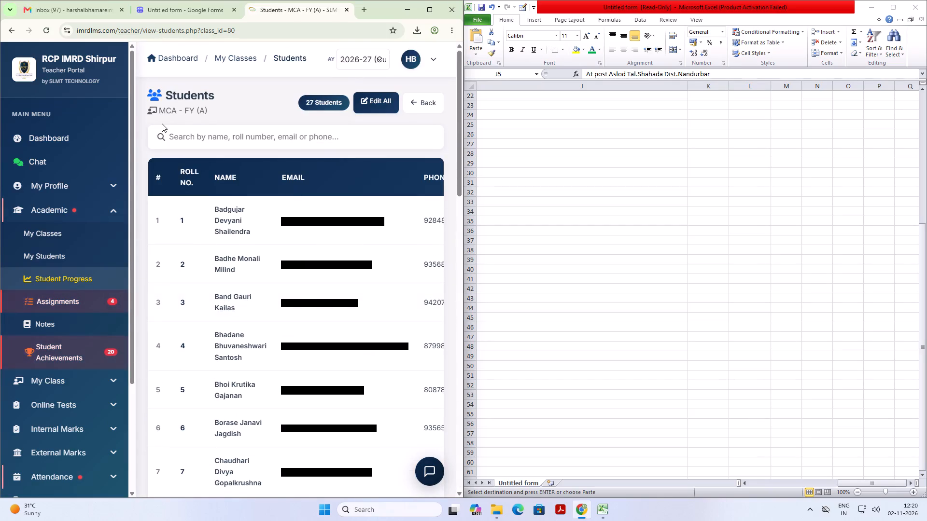
# Return to the class overview and open a new Add Student form for MCA FY A.
pyautogui.click(425, 100)
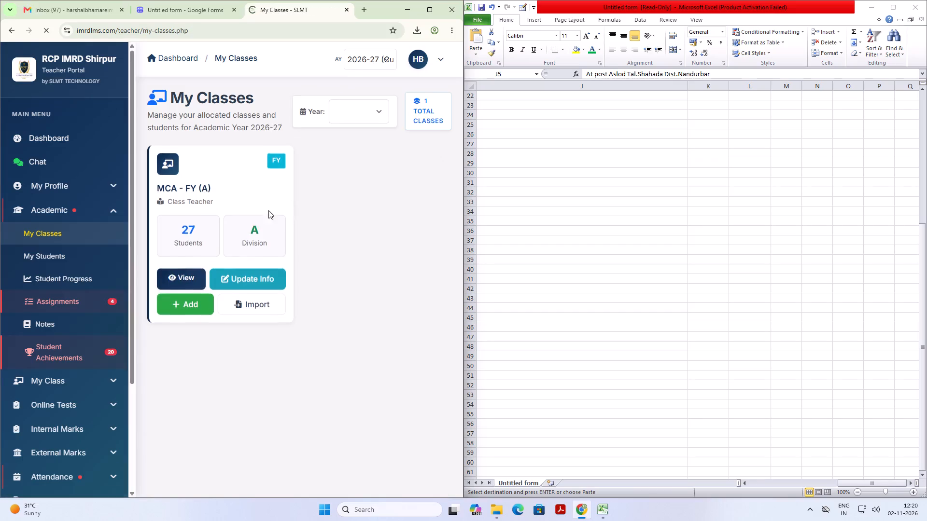
pyautogui.click(188, 298)
# Colour the text of the completed roll number 48 row green in the Excel sheet.
pyautogui.scroll(12, 569, 406)
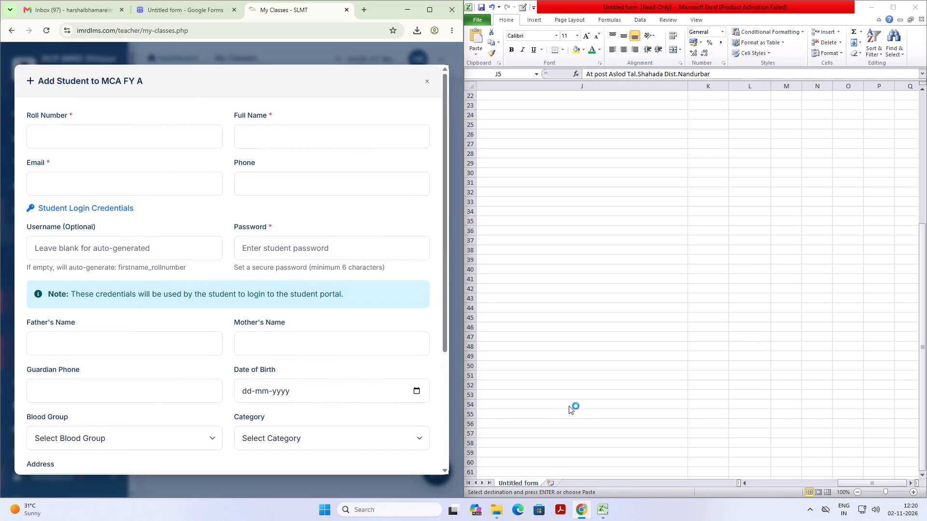
pyautogui.scroll(4, 569, 406)
pyautogui.click(569, 406)
pyautogui.scroll(13, 569, 406)
pyautogui.scroll(1, 506, 146)
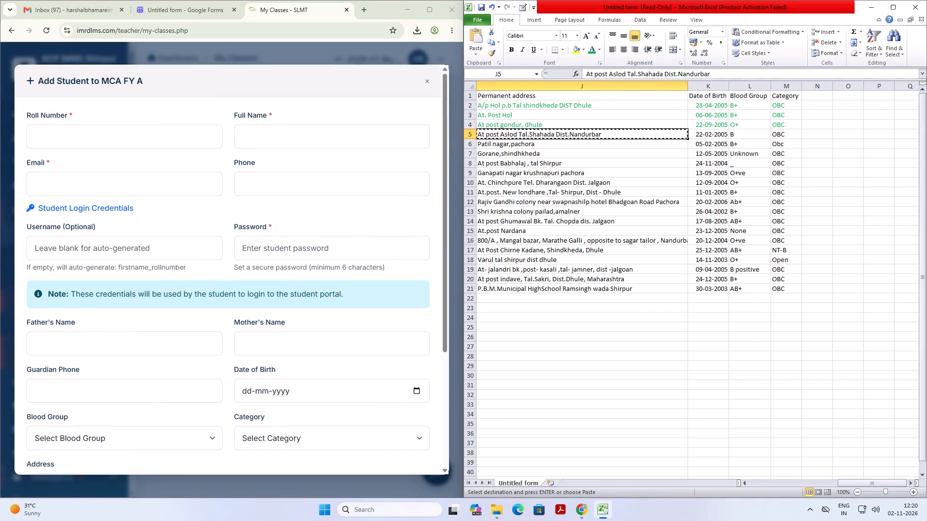
pyautogui.moveTo(853, 481); pyautogui.dragTo(678, 494)
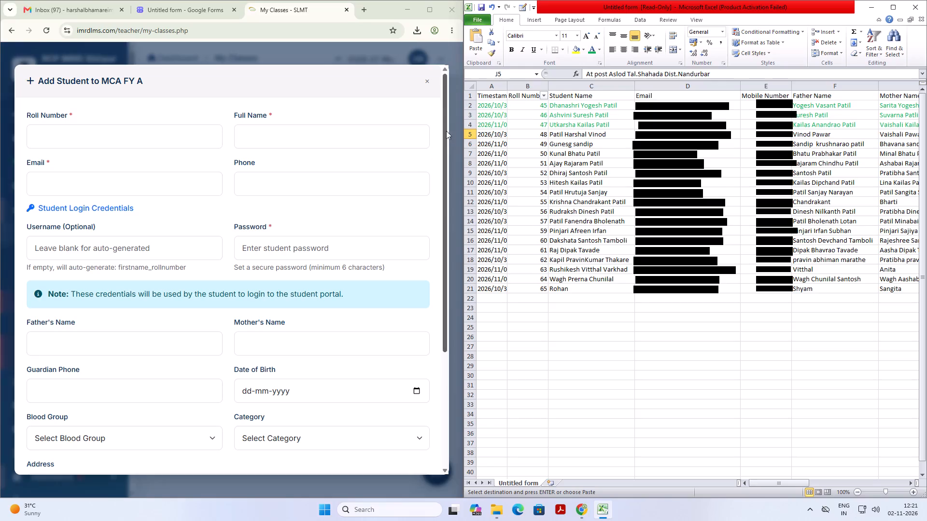
pyautogui.click(473, 136)
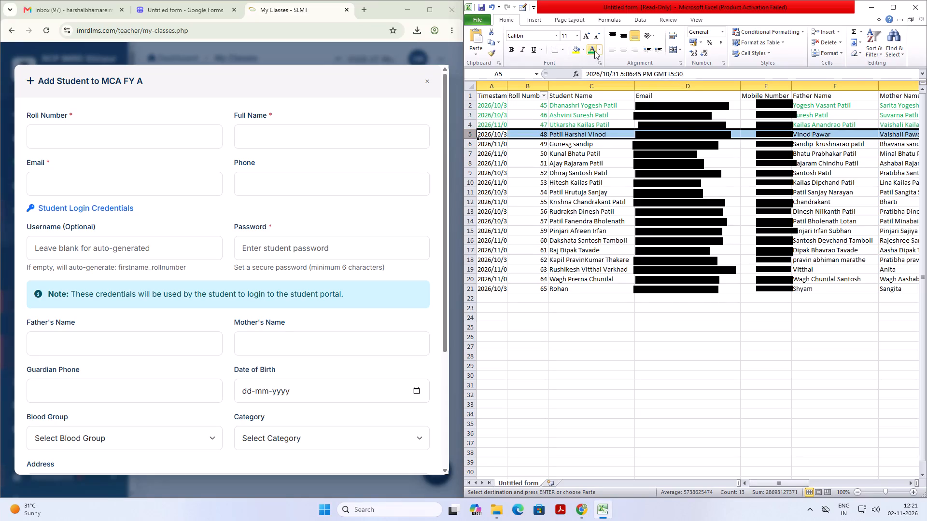
pyautogui.click(594, 51)
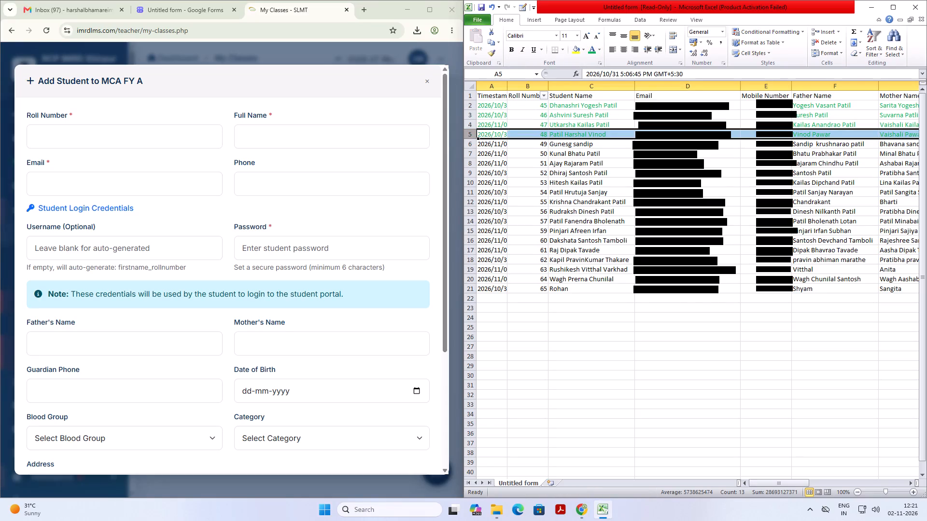
# Look up the next student's name and mobile number in the Excel sheet and enter roll number 49 in the Add Student form.
pyautogui.click(583, 145)
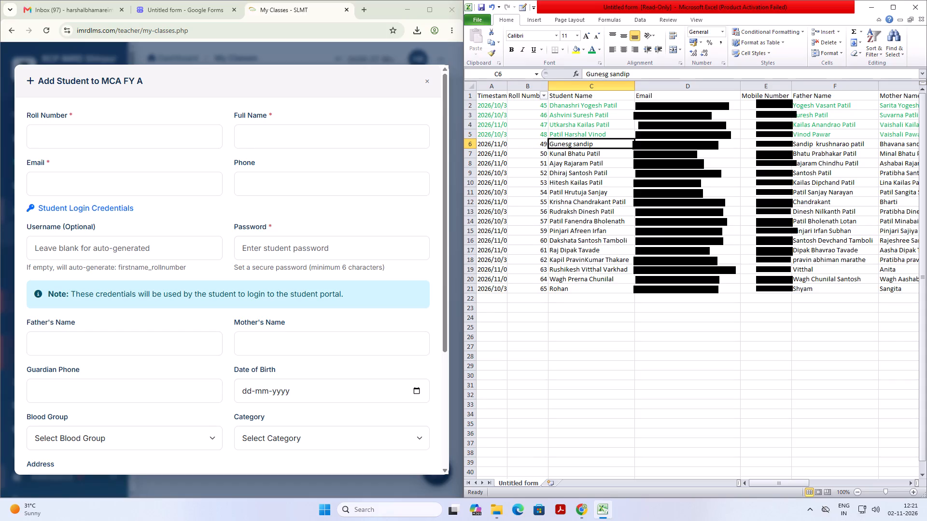
pyautogui.click(772, 147)
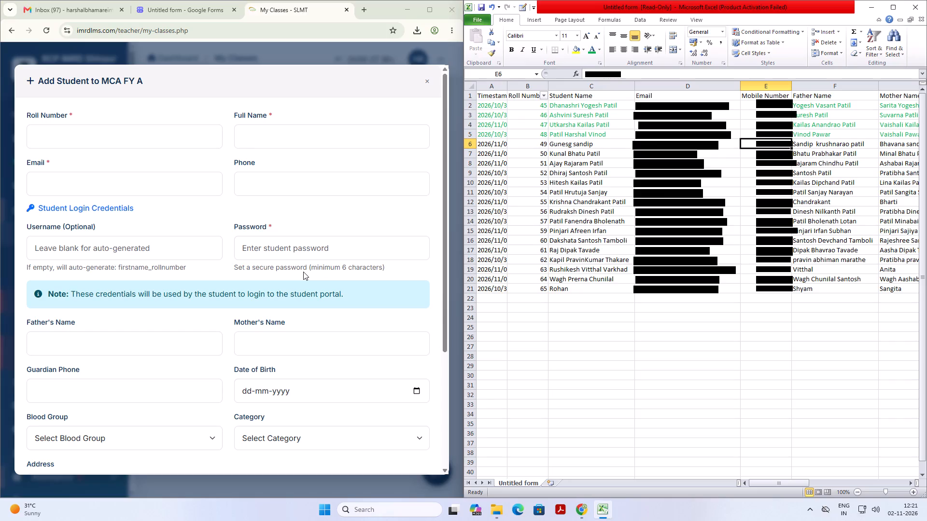
pyautogui.click(300, 132)
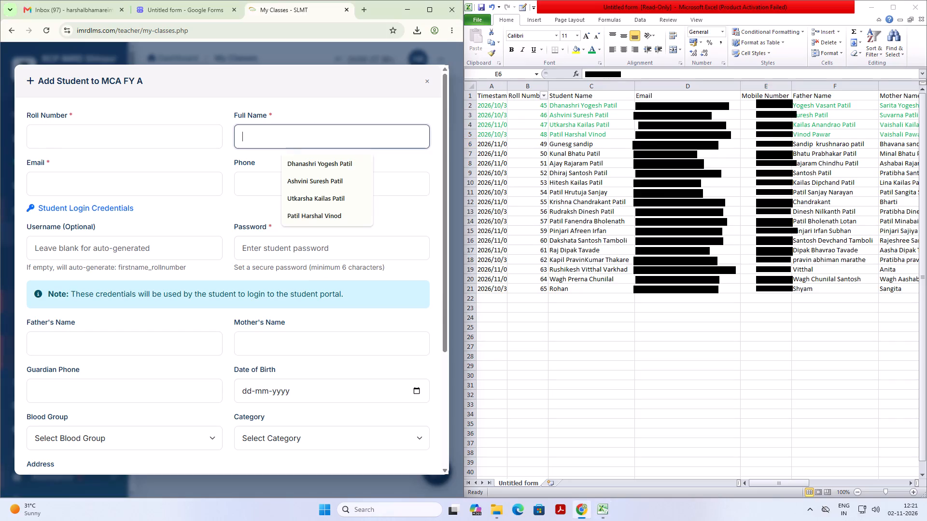
pyautogui.click(148, 141)
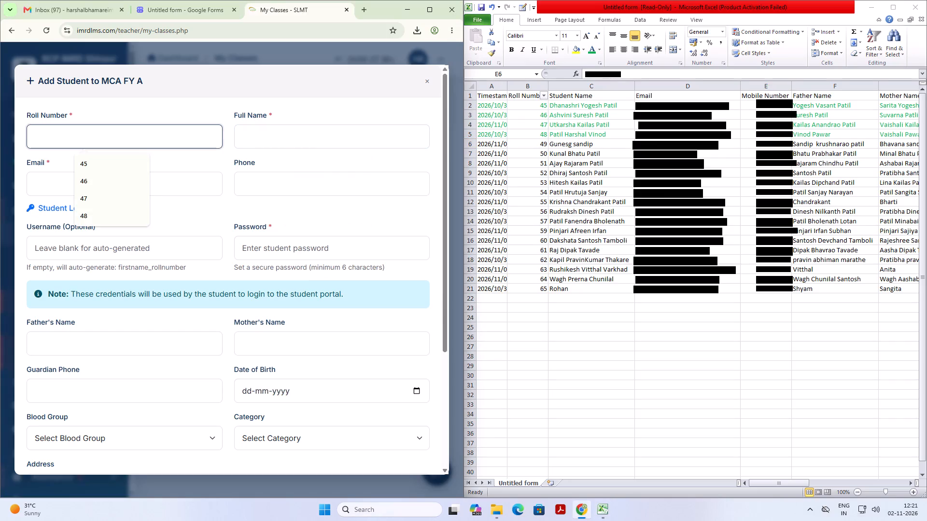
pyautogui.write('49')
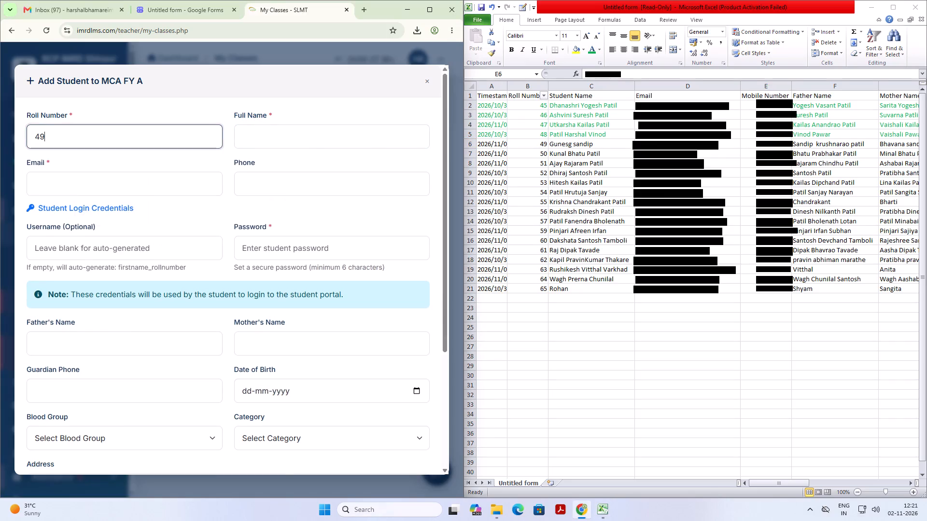
# Enter the roll number 49 student's full name as first name, father's first name and surname in the Full Name field.
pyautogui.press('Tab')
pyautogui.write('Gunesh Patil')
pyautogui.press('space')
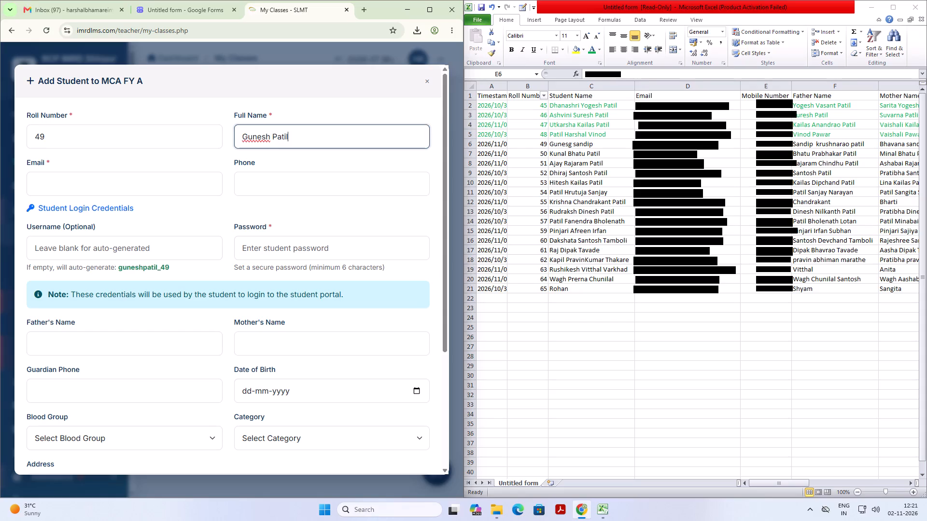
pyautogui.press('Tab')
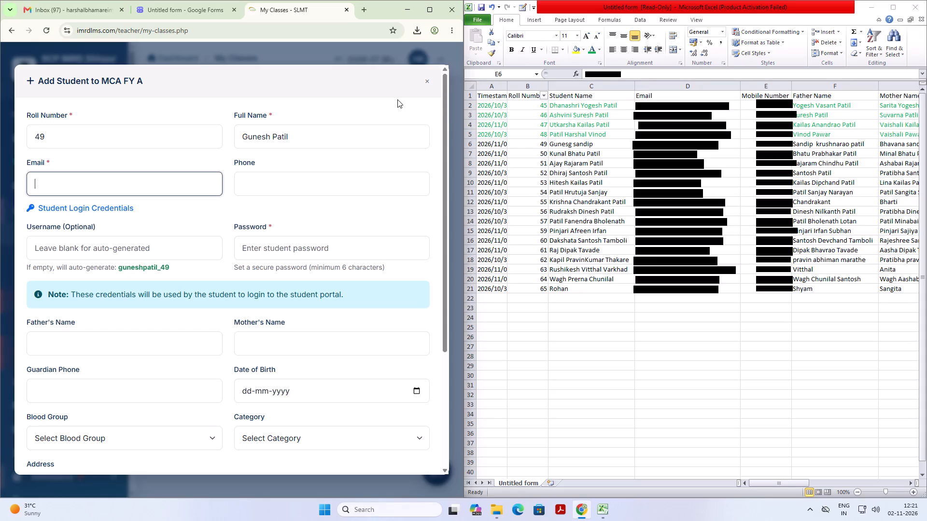
pyautogui.click(269, 137)
pyautogui.press('Right')
pyautogui.press('BackSpace')
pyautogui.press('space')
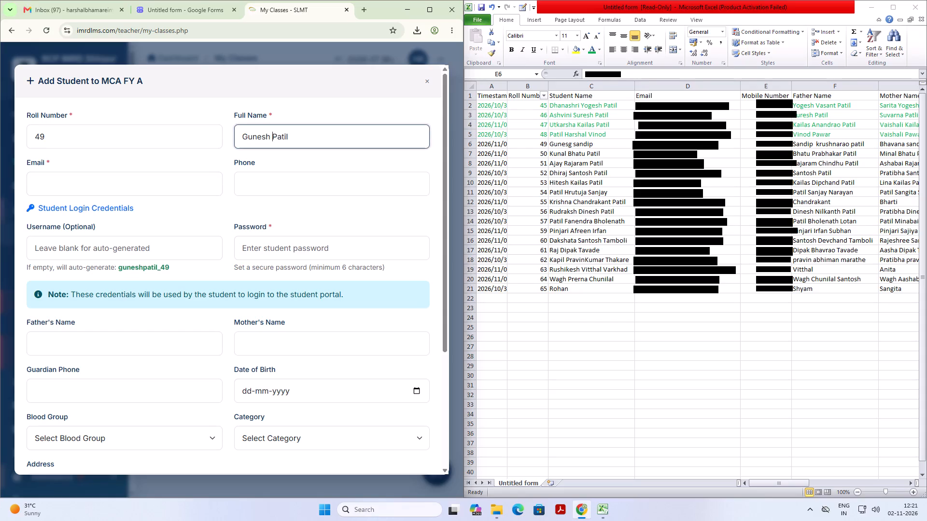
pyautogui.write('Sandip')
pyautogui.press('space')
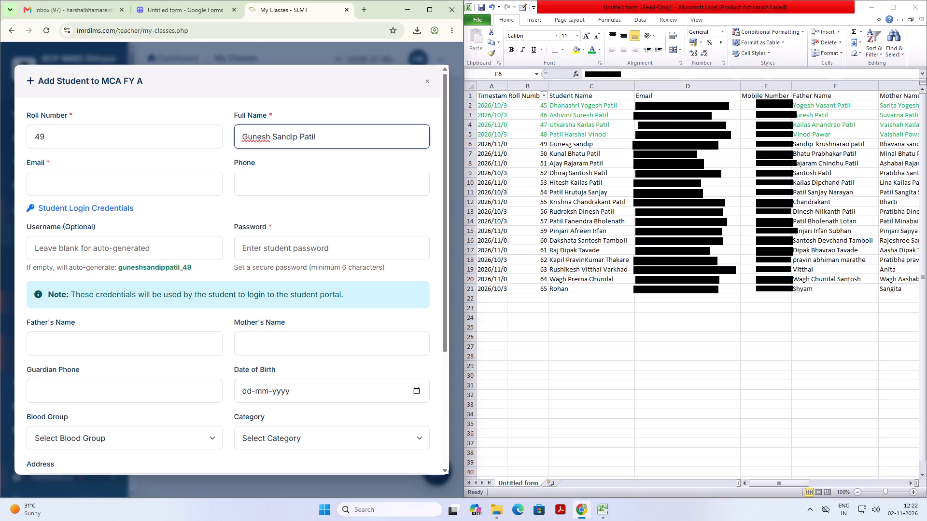
# Copy the roll number 49 student's email from the Excel sheet into the form's Email field.
pyautogui.click(131, 182)
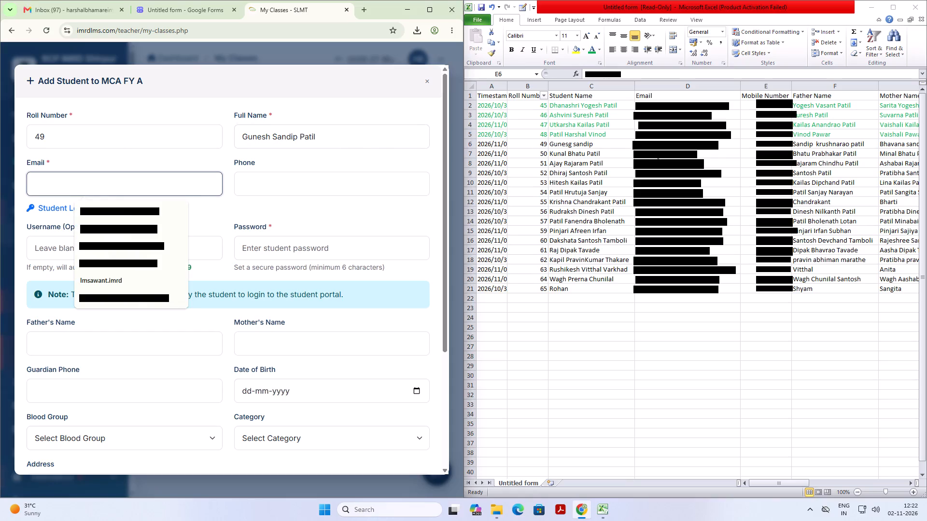
pyautogui.doubleClick(686, 146)
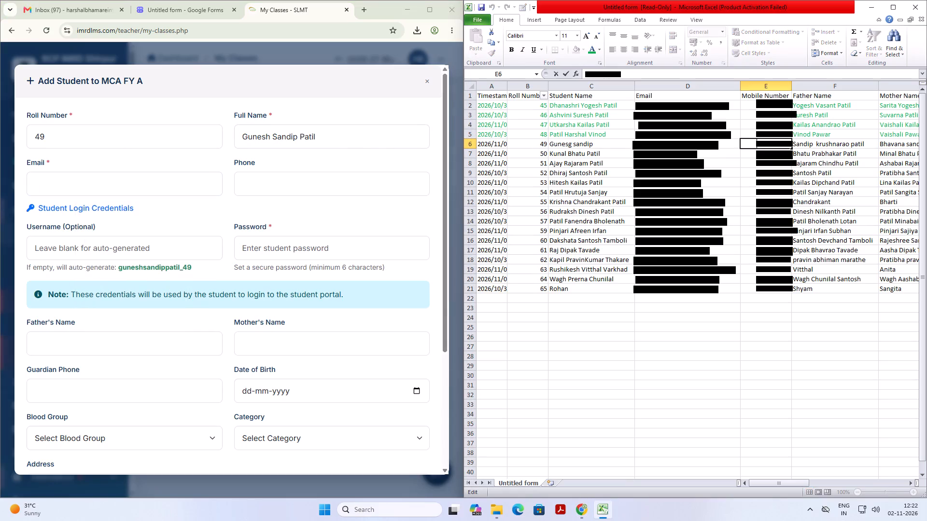
pyautogui.click(688, 141)
pyautogui.hotkey('ctrl', 'c')
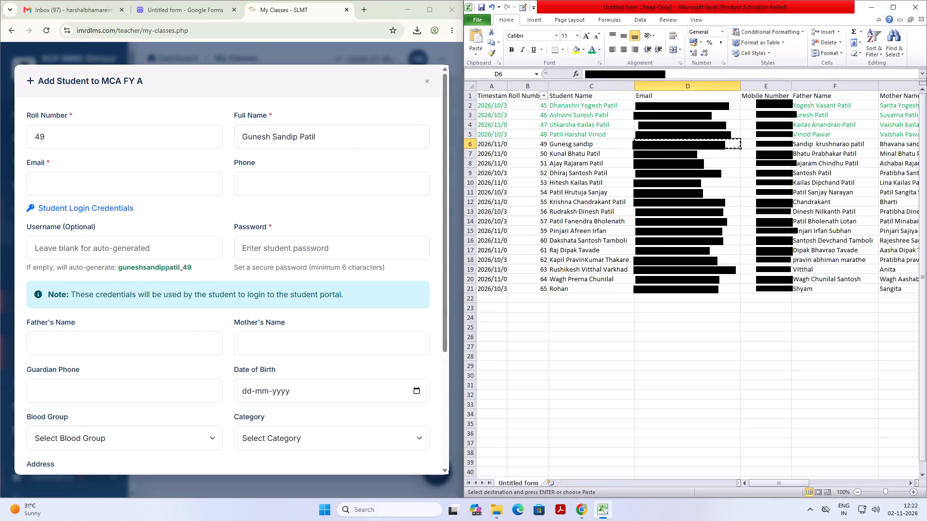
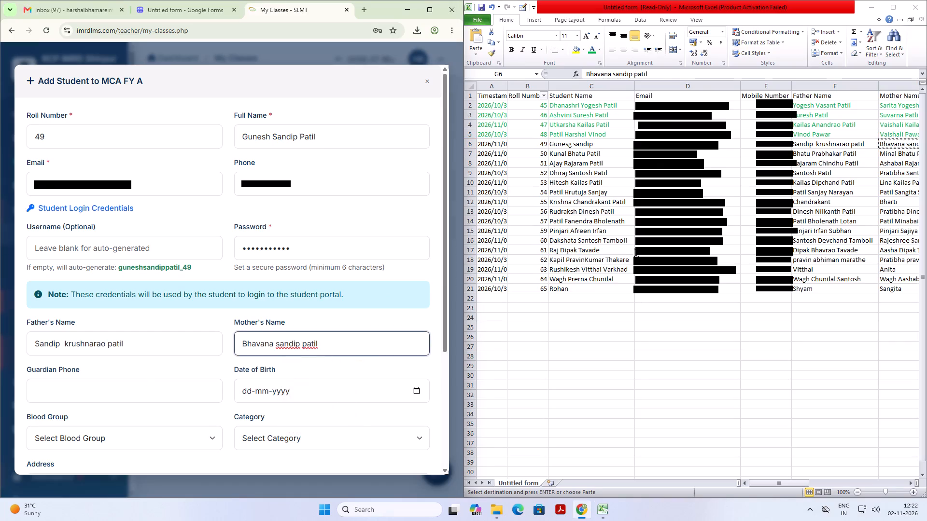
# Hide the Timestamp column in the Excel student sheet.
pyautogui.click(609, 190)
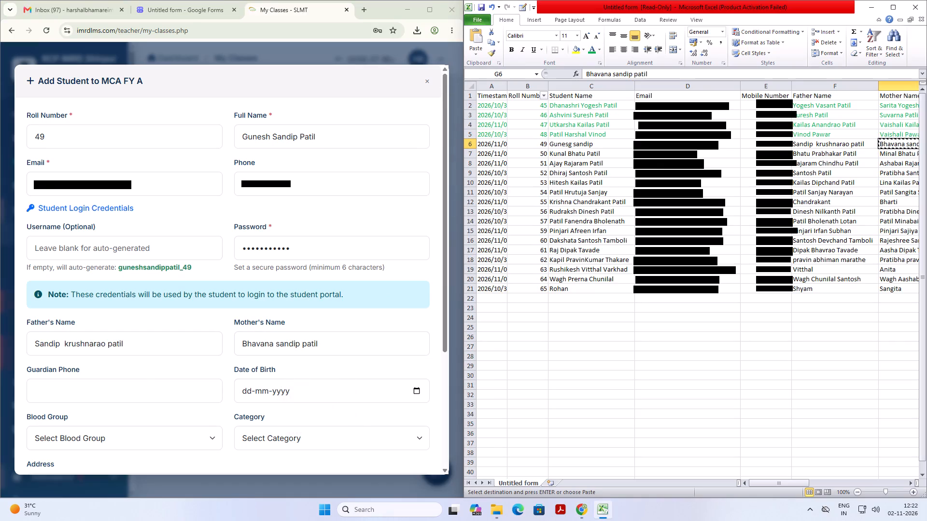
pyautogui.click(499, 84)
pyautogui.rightClick(499, 84)
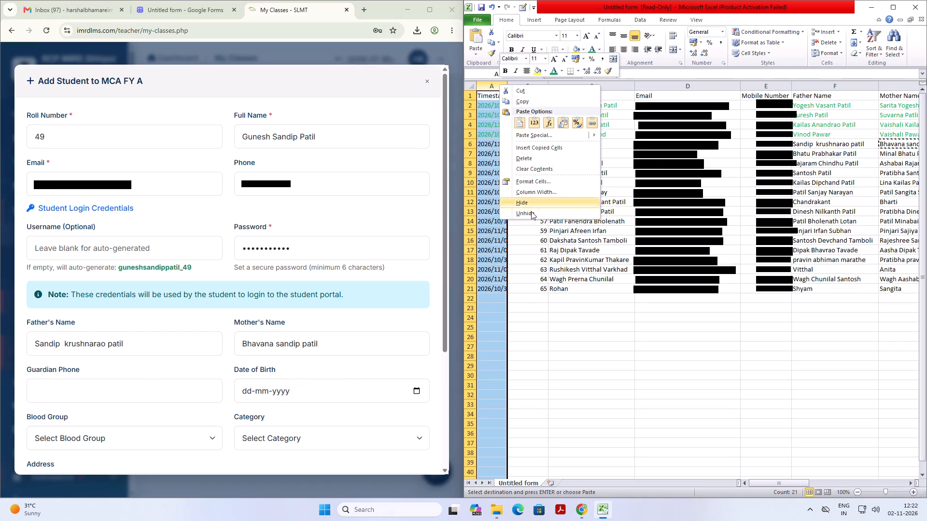
pyautogui.click(533, 204)
pyautogui.click(581, 338)
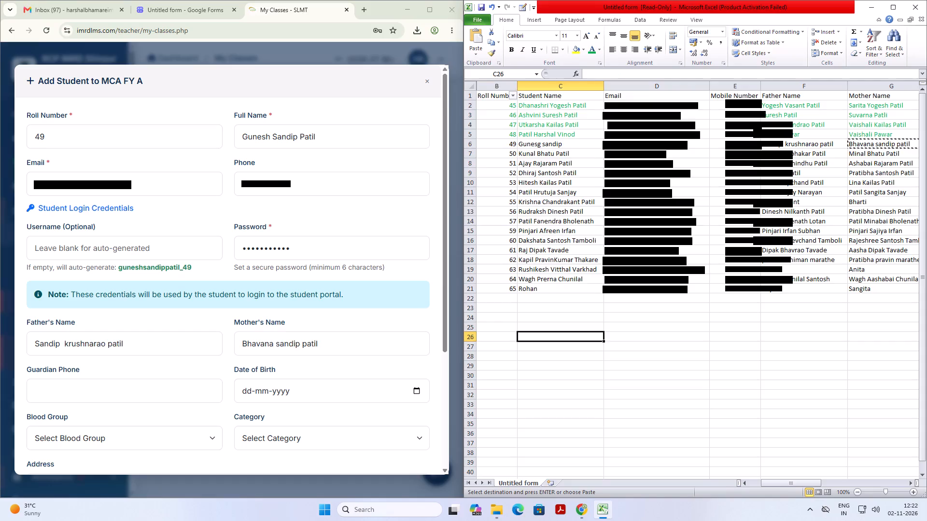
# Set the Excel sheet's zoom to 40% so that all the student table's columns fit in view.
pyautogui.moveTo(500, 88); pyautogui.dragTo(917, 158)
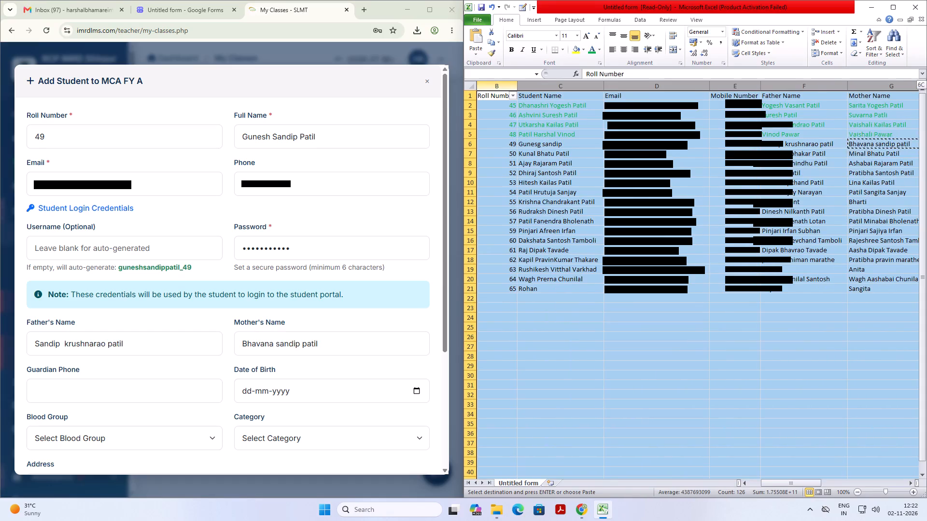
pyautogui.moveTo(917, 158); pyautogui.dragTo(918, 159)
pyautogui.click(855, 490)
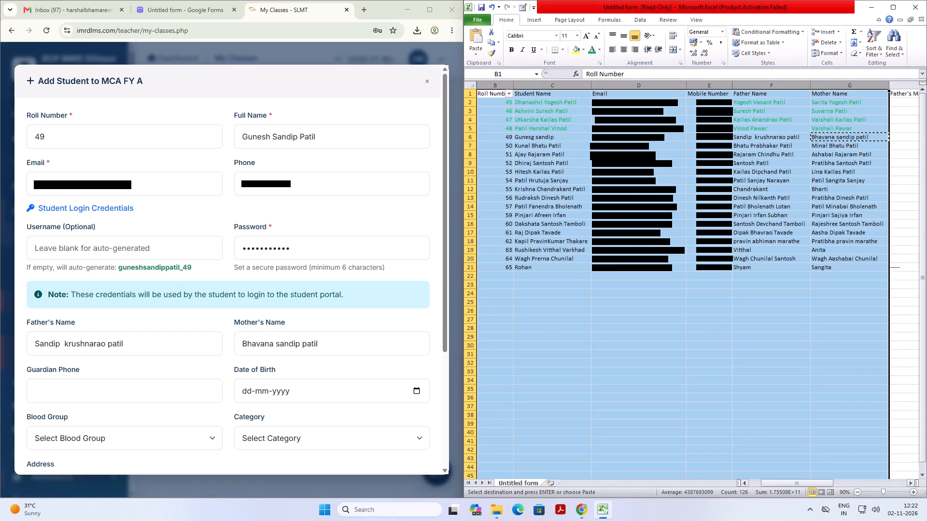
pyautogui.click(751, 451)
pyautogui.click(856, 493)
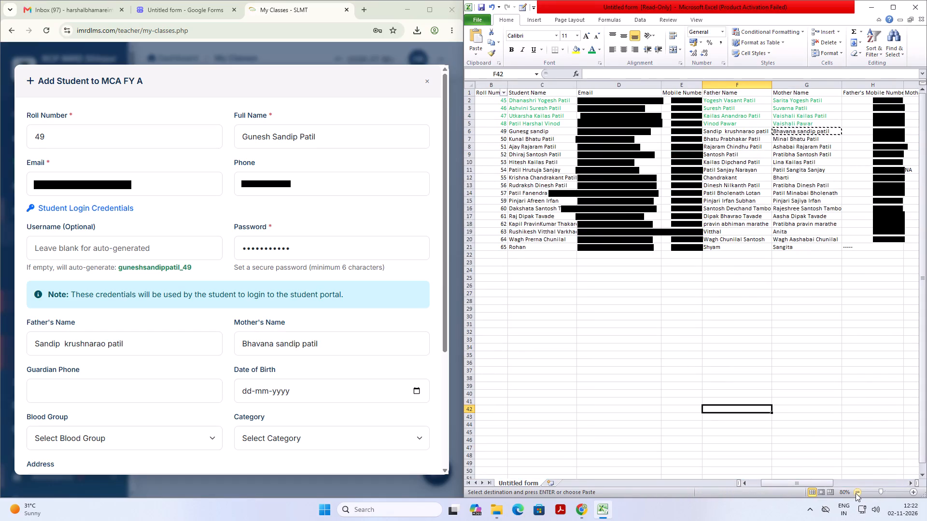
pyautogui.click(856, 493)
pyautogui.click(856, 493)
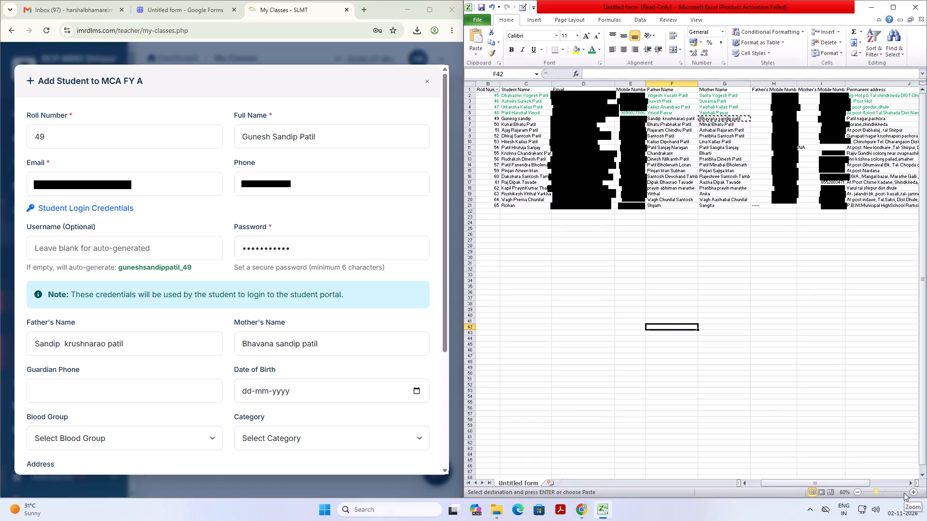
pyautogui.click(858, 493)
pyautogui.click(858, 493)
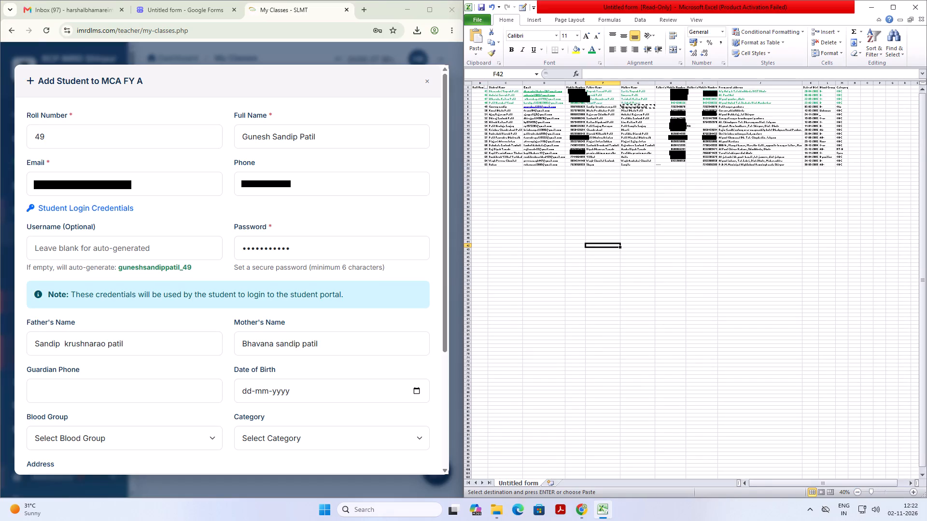
# Enlarge the font of the whole student table, from Roll Number through Category, to size 28.
pyautogui.moveTo(476, 87); pyautogui.dragTo(830, 160)
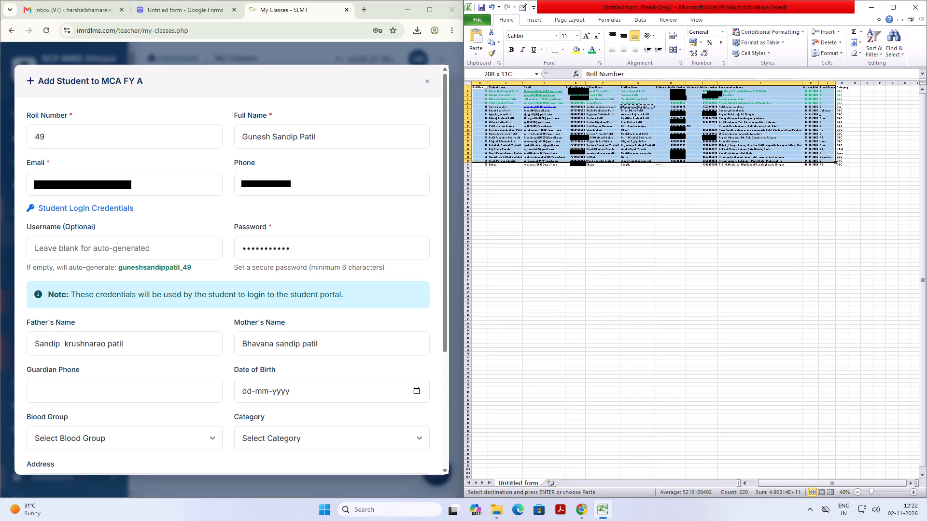
pyautogui.moveTo(830, 160); pyautogui.dragTo(847, 164)
pyautogui.doubleClick(590, 38)
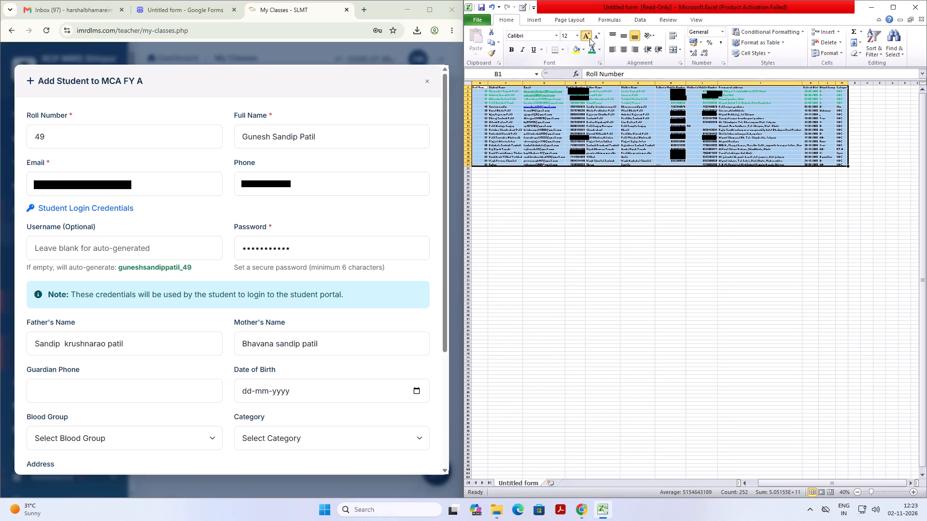
pyautogui.click(590, 38)
pyautogui.click(590, 38)
pyautogui.doubleClick(590, 38)
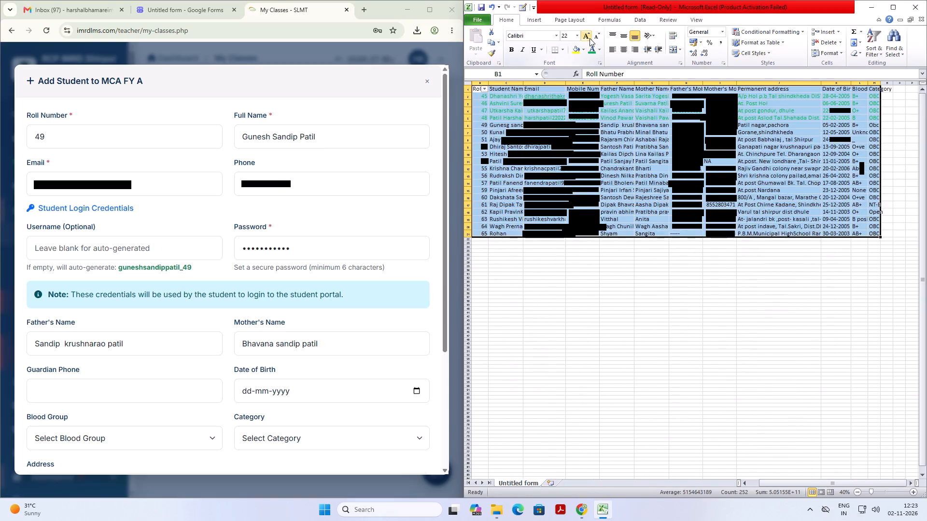
pyautogui.click(590, 38)
pyautogui.click(590, 38)
pyautogui.click(590, 38)
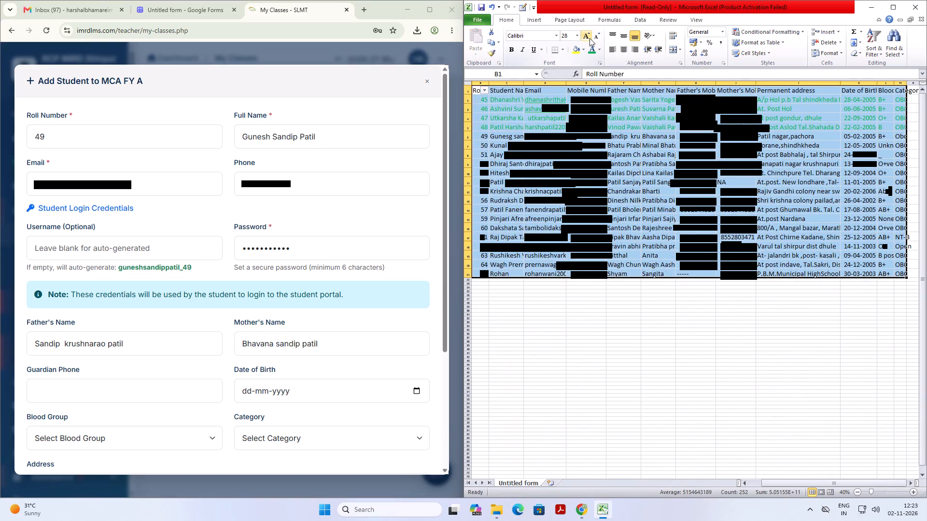
pyautogui.click(607, 356)
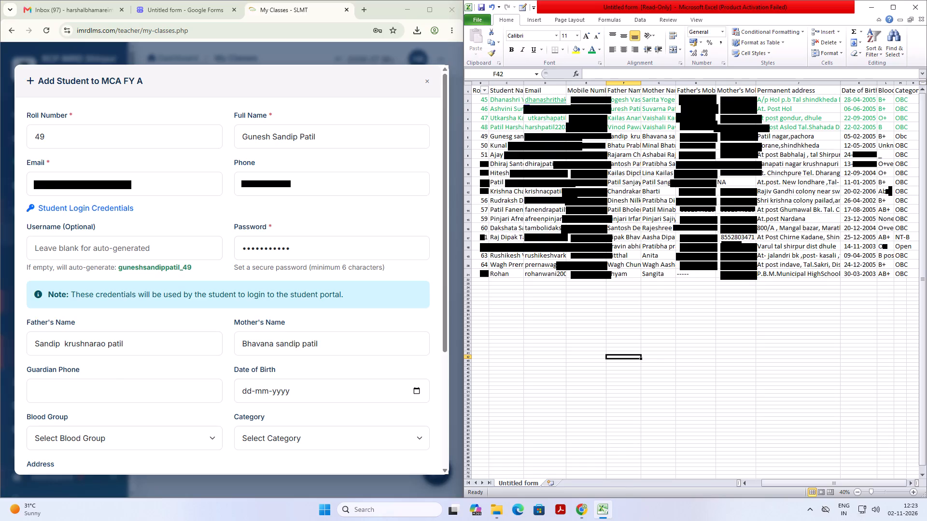
# Copy the father's mobile number of the roll number 49 student from the Excel sheet into the form's Guardian Phone field.
pyautogui.click(696, 139)
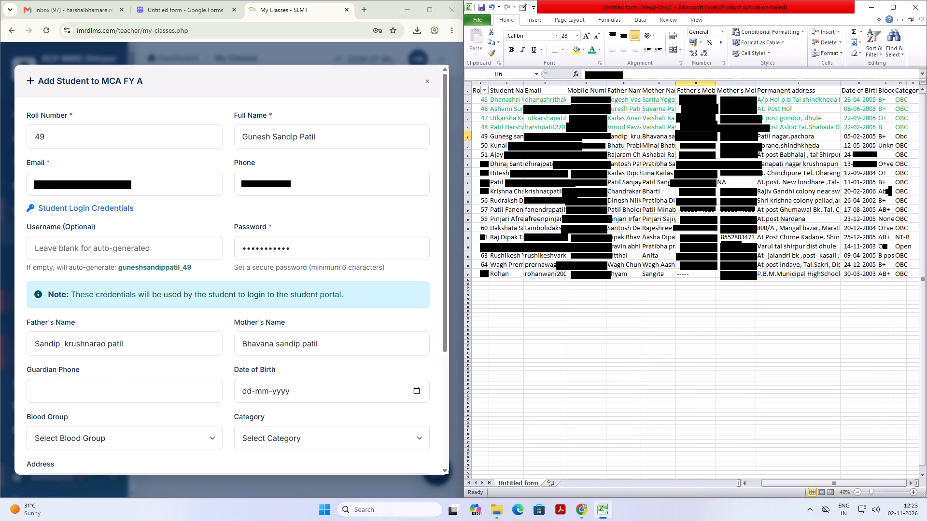
pyautogui.hotkey('ctrl', 'c')
pyautogui.click(134, 390)
pyautogui.hotkey('ctrl', 'v')
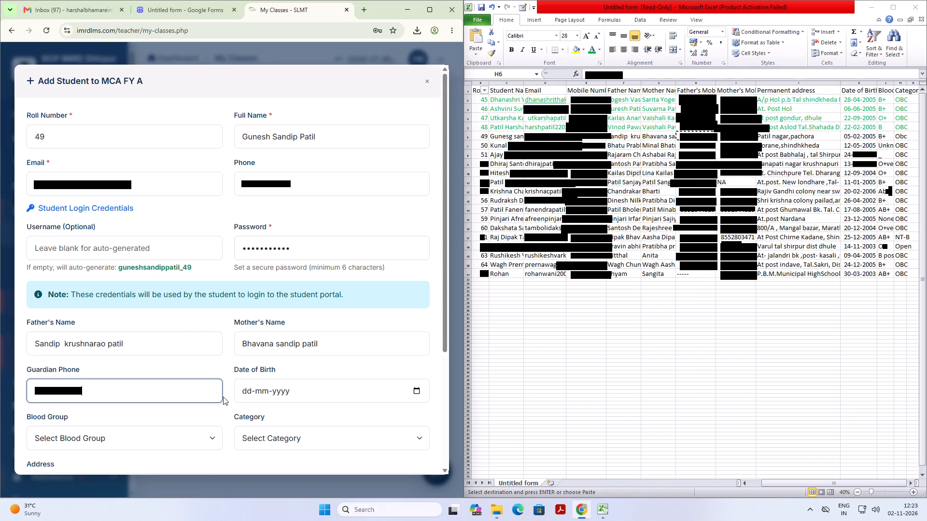
# Enter the roll number 49 student's date of birth from the Excel sheet in the Date of Birth field.
pyautogui.click(253, 394)
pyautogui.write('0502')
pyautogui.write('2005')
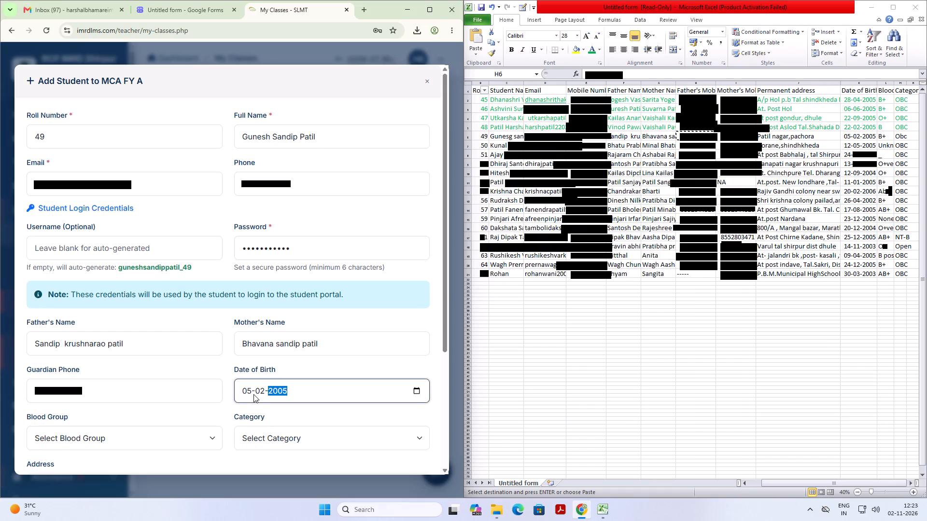
pyautogui.click(170, 439)
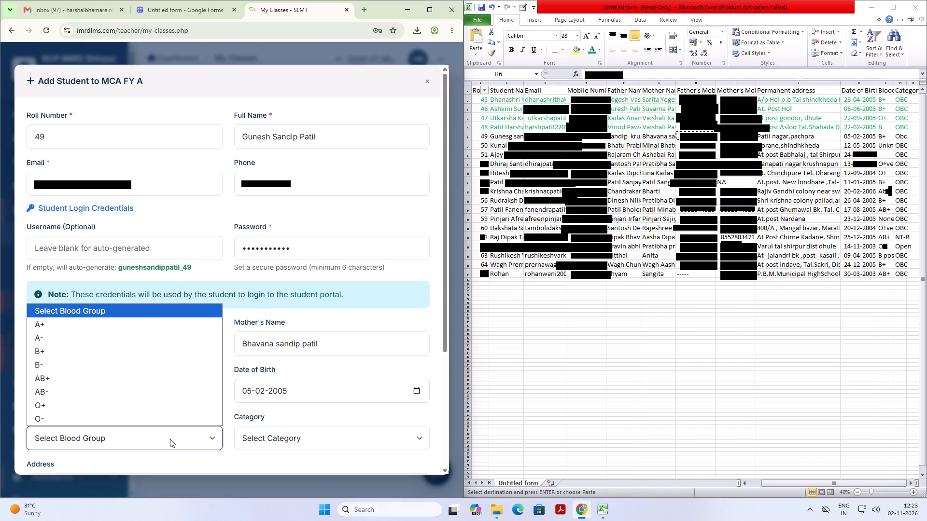
pyautogui.click(52, 345)
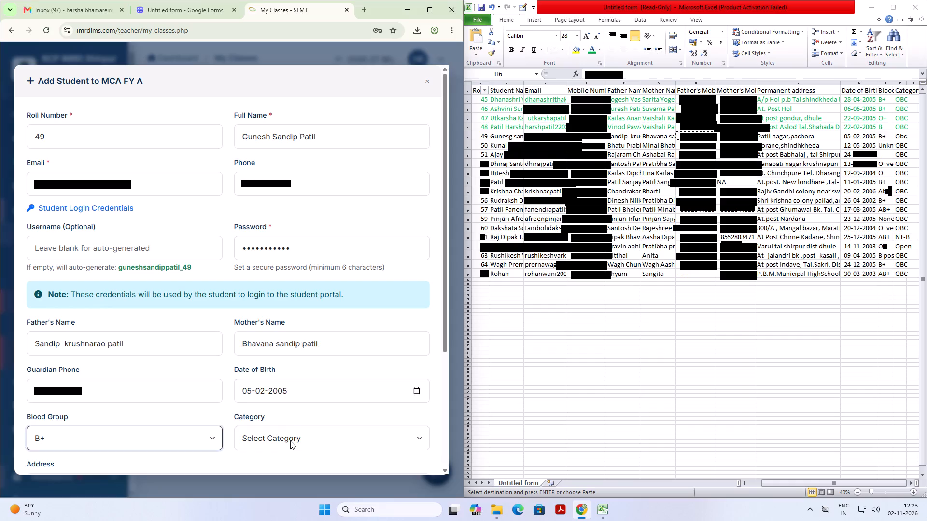
pyautogui.click(290, 441)
pyautogui.click(279, 379)
# Enter the roll number 49 student's permanent address from the Excel sheet in the form's Address field.
pyautogui.scroll(-3, 61, 302)
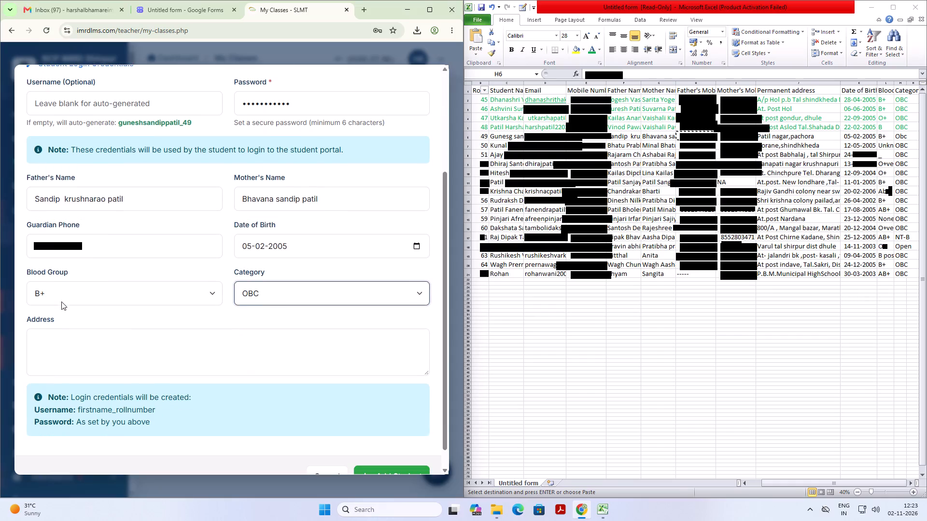
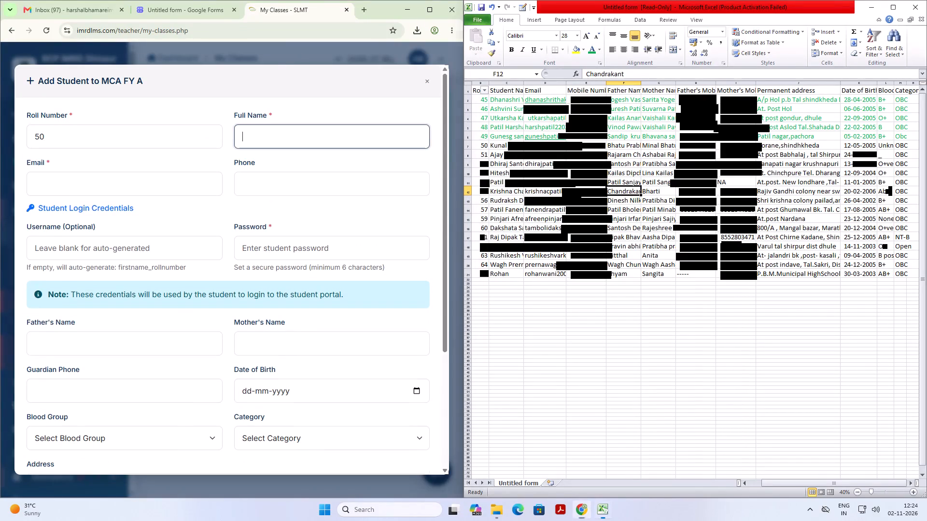
# Copy the roll number 50 student's name from the Excel sheet into the form's Full Name field.
pyautogui.click(514, 146)
pyautogui.click(514, 146)
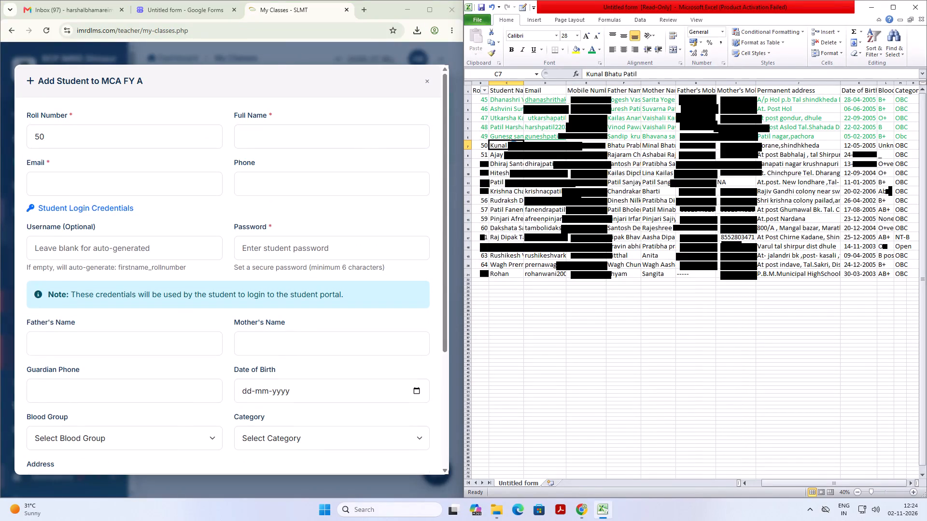
pyautogui.hotkey('ctrl', 'c')
pyautogui.click(333, 117)
pyautogui.click(335, 140)
pyautogui.hotkey('ctrl', 'v')
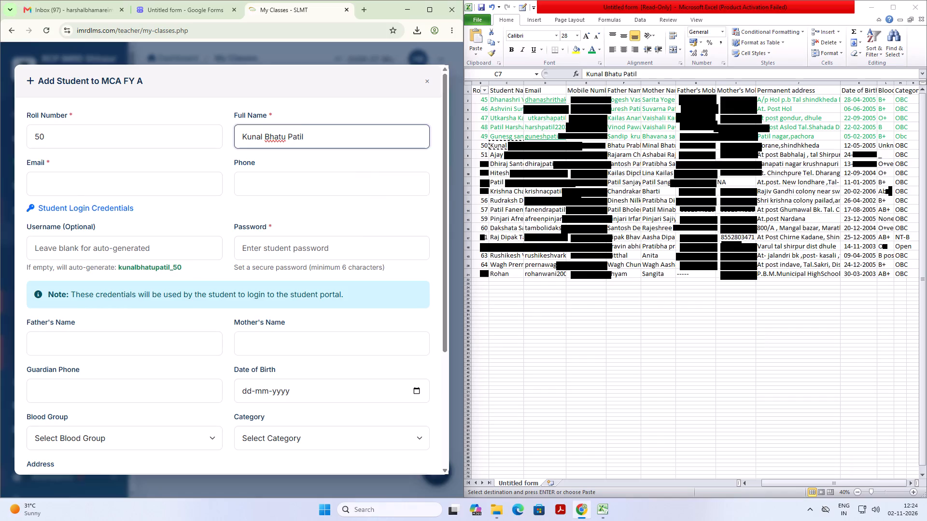
# Copy the roll number 50 student's email address from the Excel sheet into the form's Email field.
pyautogui.click(121, 173)
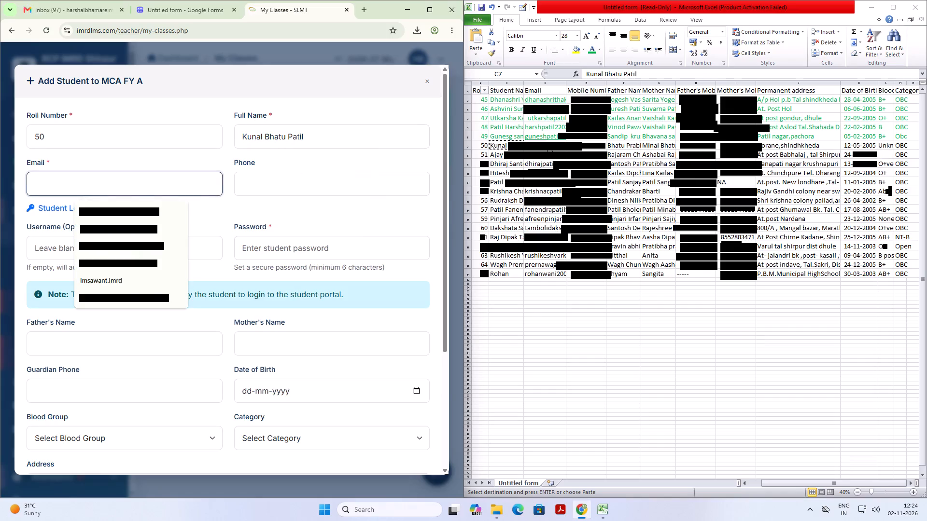
pyautogui.doubleClick(547, 146)
pyautogui.click(553, 175)
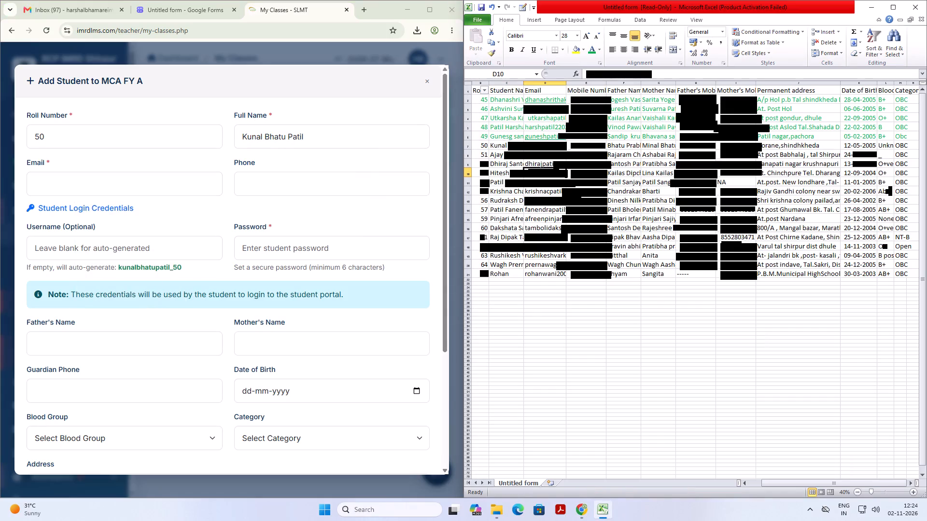
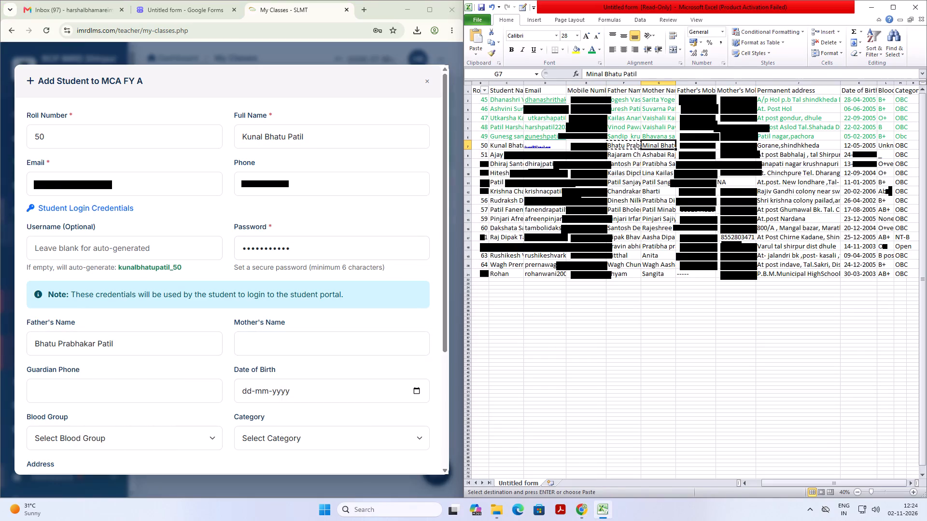
# Copy the mother's name from the roll number 50 student's Excel row into the form's Mother's Name field.
pyautogui.hotkey('ctrl', 'c')
pyautogui.click(316, 336)
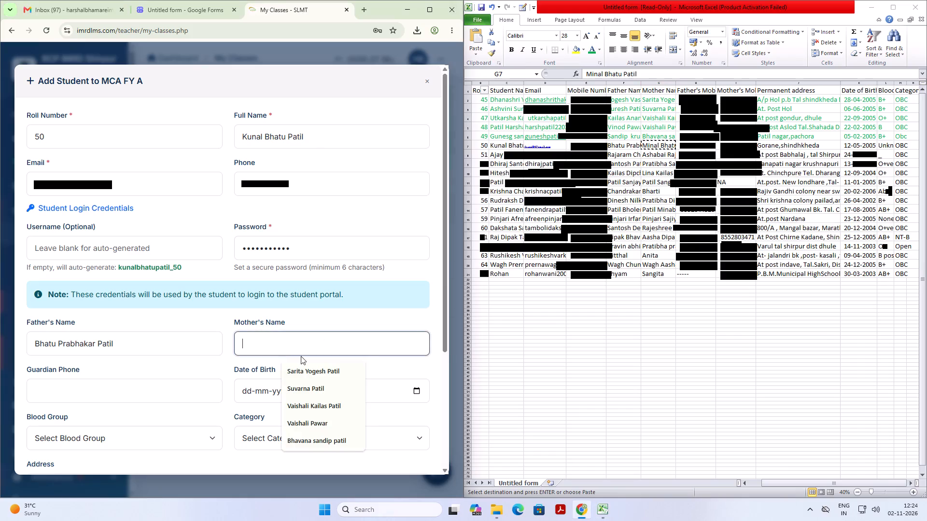
pyautogui.hotkey('ctrl', 'v')
# Copy the father's mobile number from the roll number 50 student's Excel row into the form's Guardian Phone field.
pyautogui.click(60, 391)
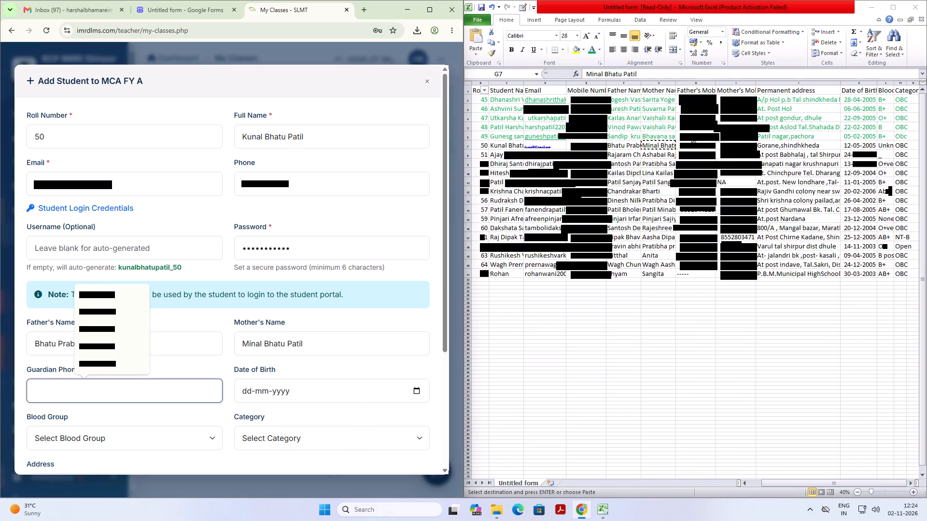
pyautogui.click(700, 142)
pyautogui.click(700, 142)
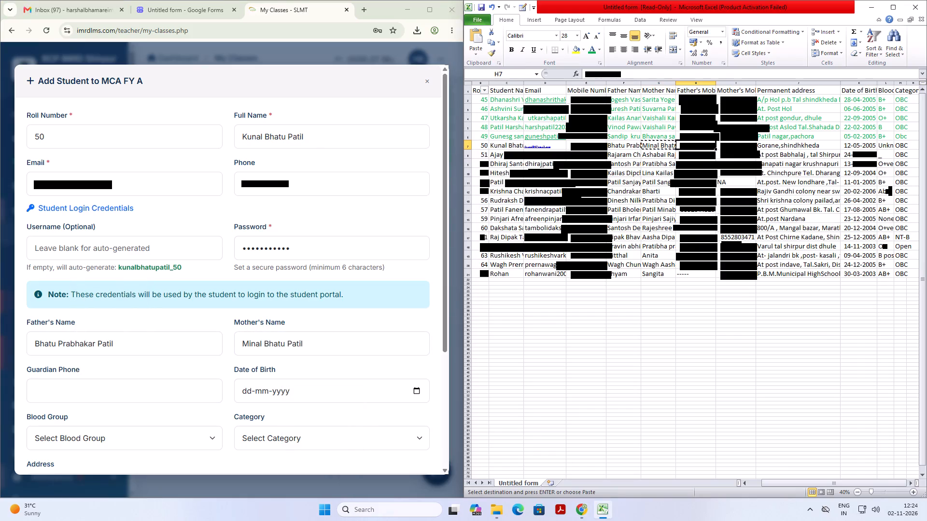
pyautogui.hotkey('ctrl', 'c')
pyautogui.click(101, 394)
pyautogui.hotkey('ctrl', 'v')
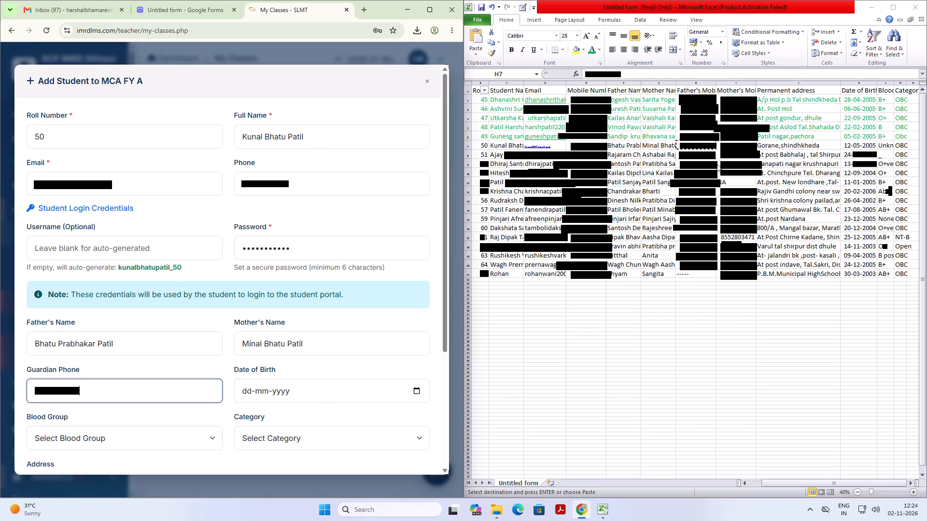
# Copy the permanent address from the roll number 50 student's Excel row into the form's Address field.
pyautogui.doubleClick(785, 147)
pyautogui.click(785, 147)
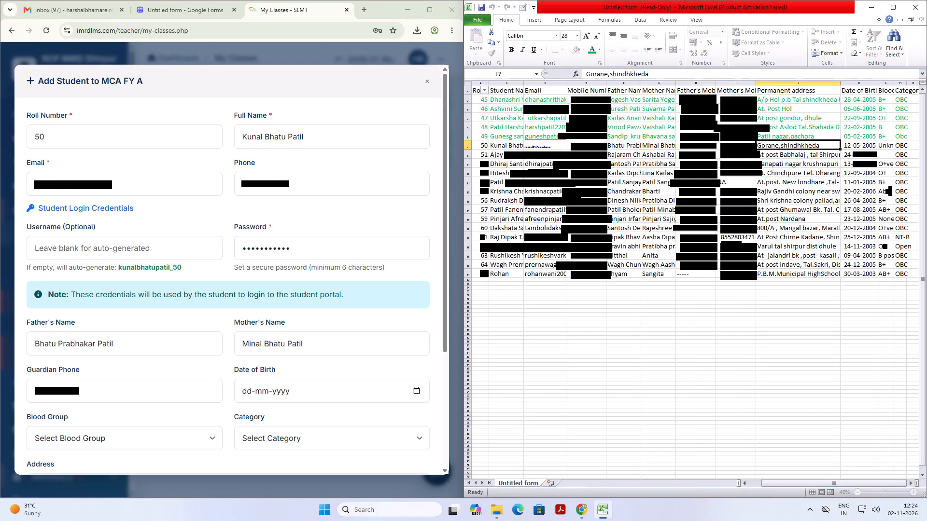
pyautogui.hotkey('ctrl', 'c')
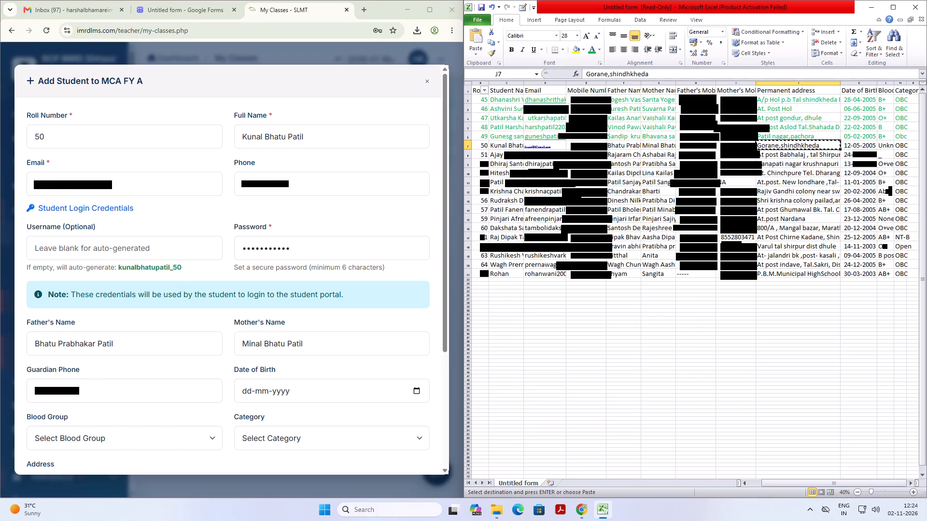
pyautogui.scroll(-2, 105, 346)
pyautogui.click(228, 367)
pyautogui.scroll(-3, 228, 367)
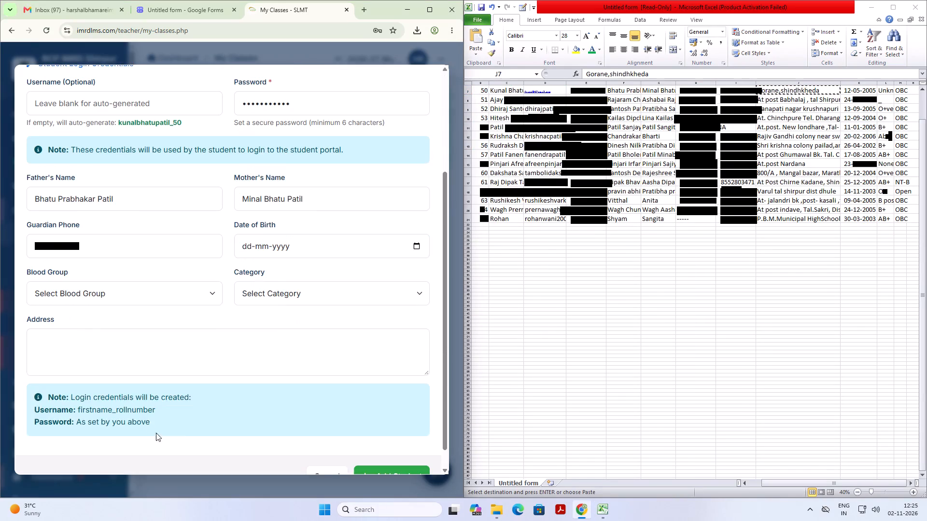
pyautogui.click(112, 338)
pyautogui.hotkey('ctrl', 'v')
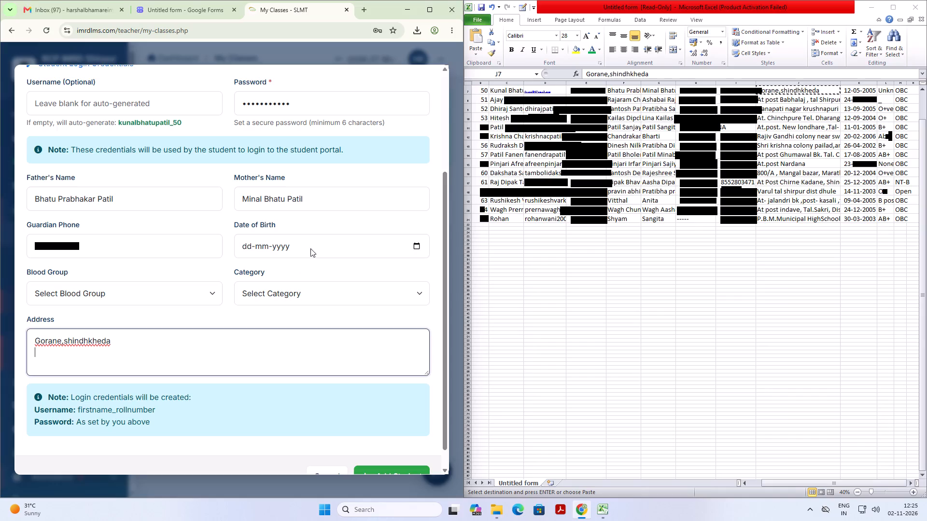
# Enter the roll number 50 student's date of birth from the Excel sheet in the form's Date of Birth field.
pyautogui.click(310, 248)
pyautogui.scroll(1, 680, 284)
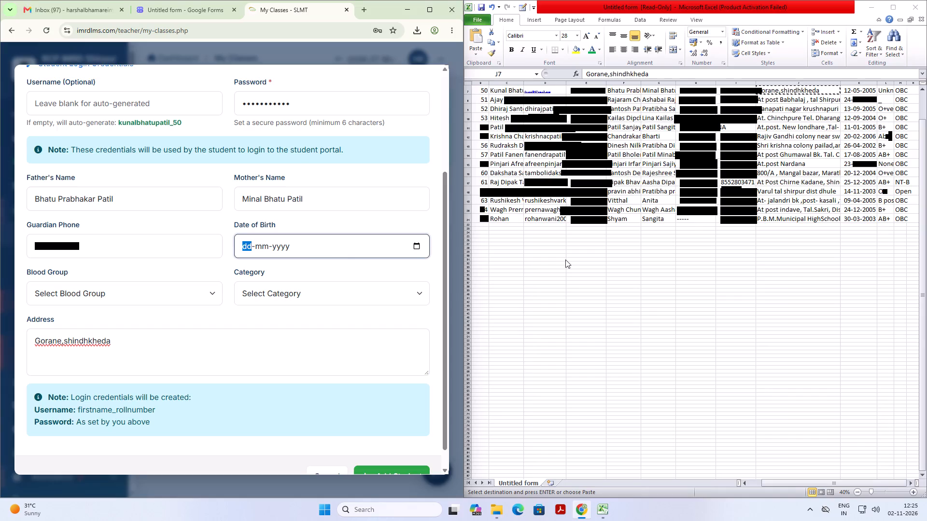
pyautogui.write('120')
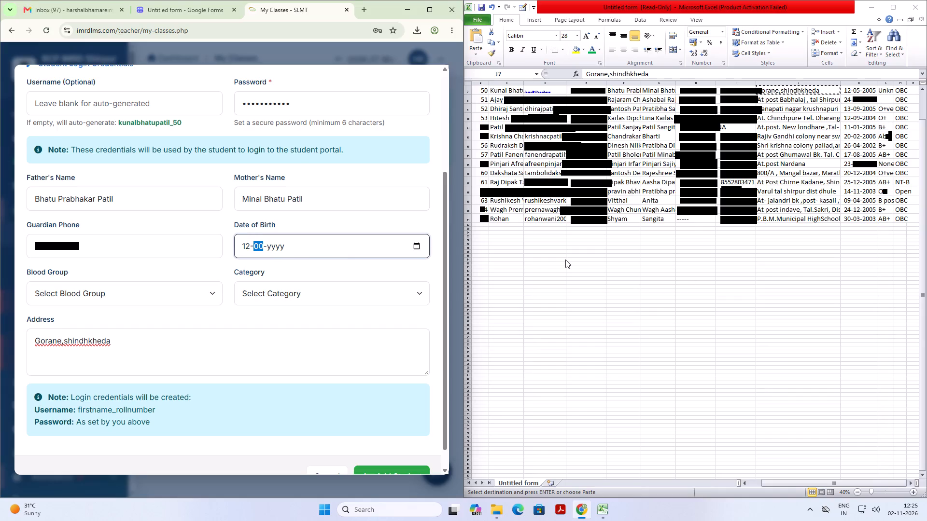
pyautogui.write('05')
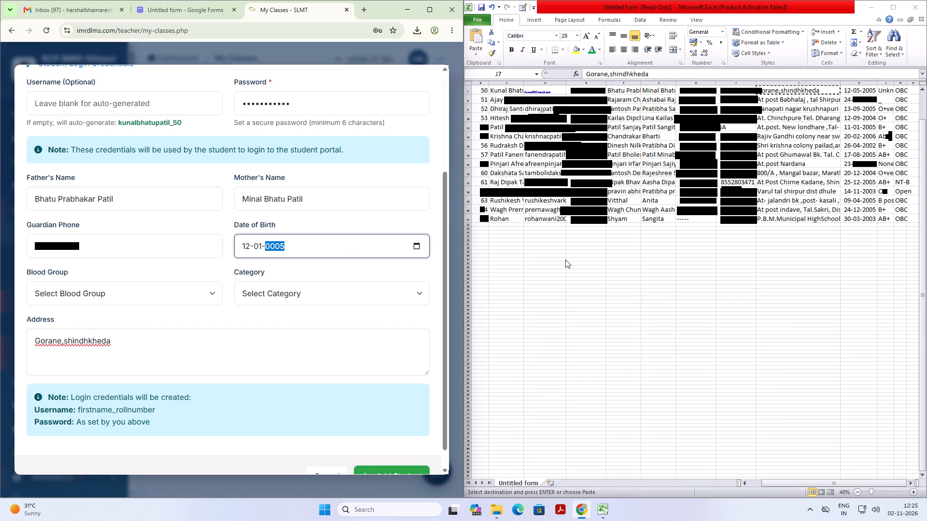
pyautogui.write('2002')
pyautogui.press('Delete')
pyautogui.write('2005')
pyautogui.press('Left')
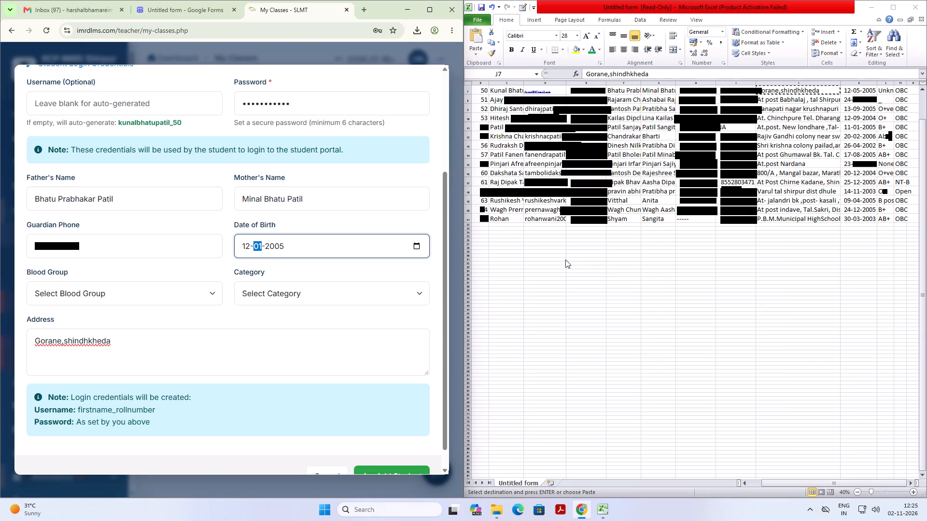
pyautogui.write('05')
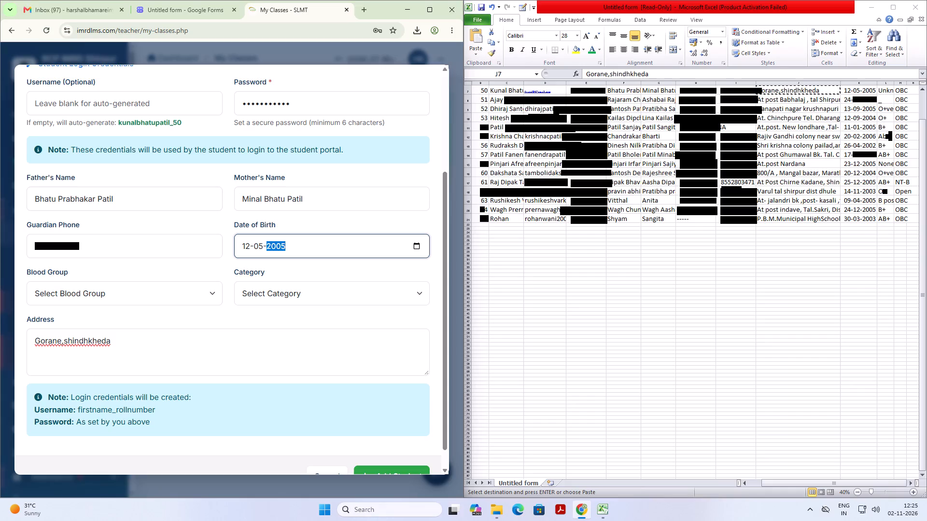
# Set the student's blood group to B+ and category to OBC.
pyautogui.click(96, 298)
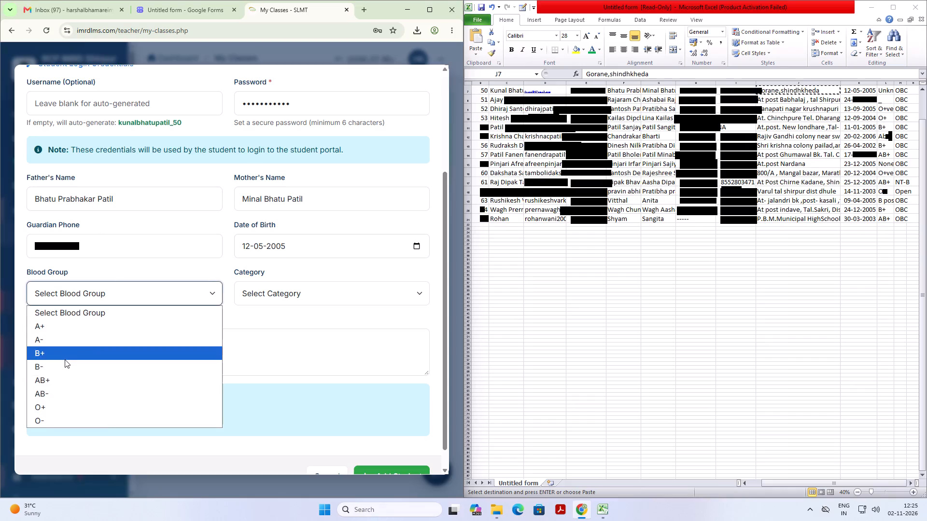
pyautogui.click(65, 359)
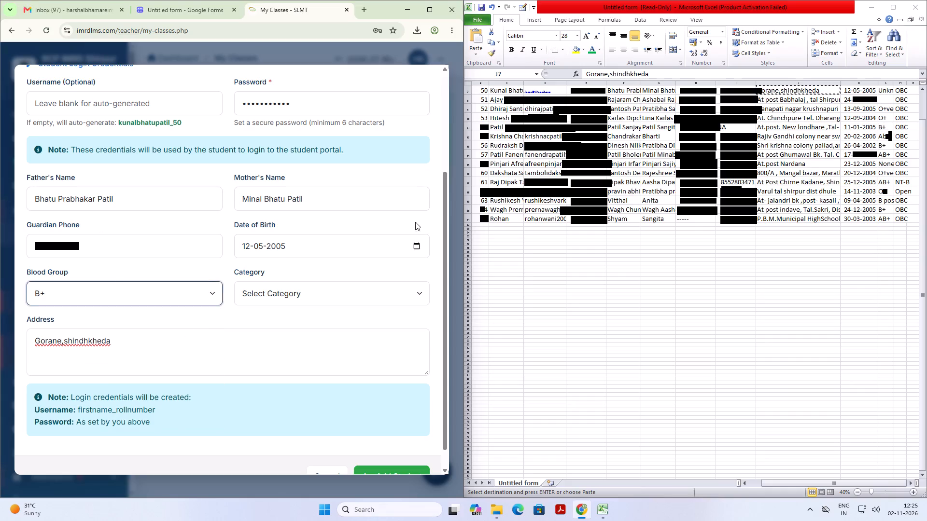
pyautogui.click(308, 271)
pyautogui.click(349, 298)
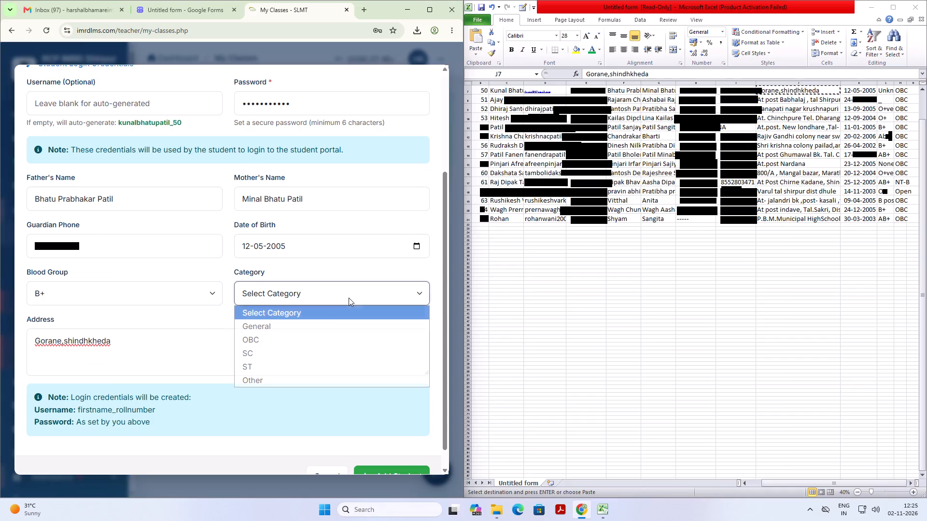
pyautogui.click(263, 338)
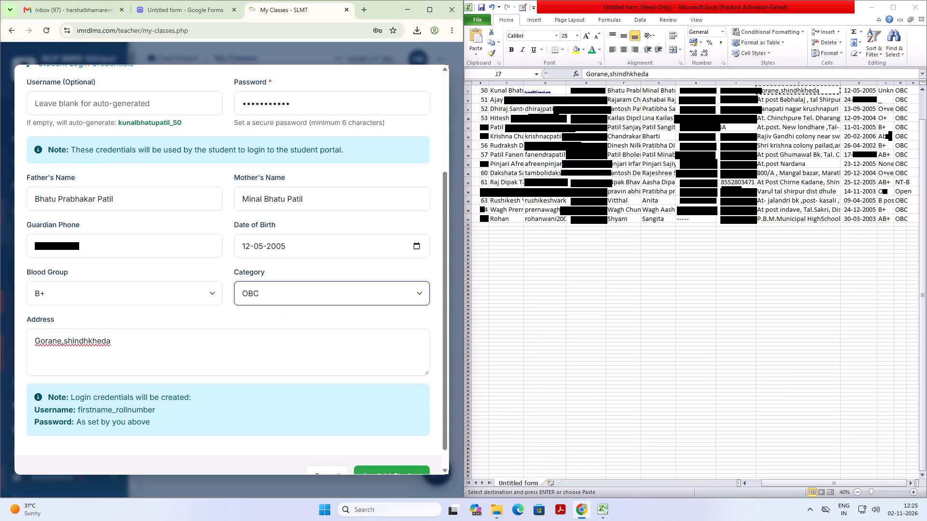
# Review the filled-in entries of the roll number 50 student's form from top to bottom.
pyautogui.scroll(3, 175, 272)
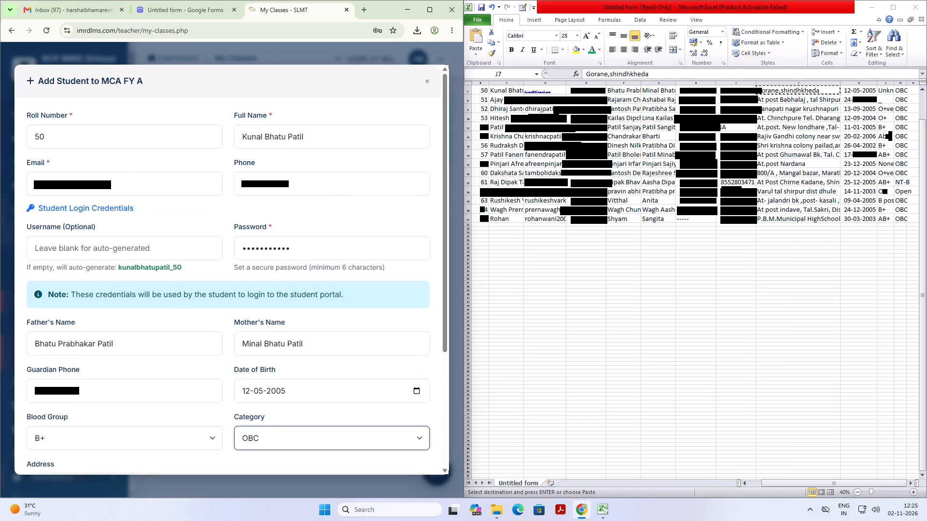
pyautogui.scroll(4, 181, 248)
pyautogui.scroll(-5, 181, 248)
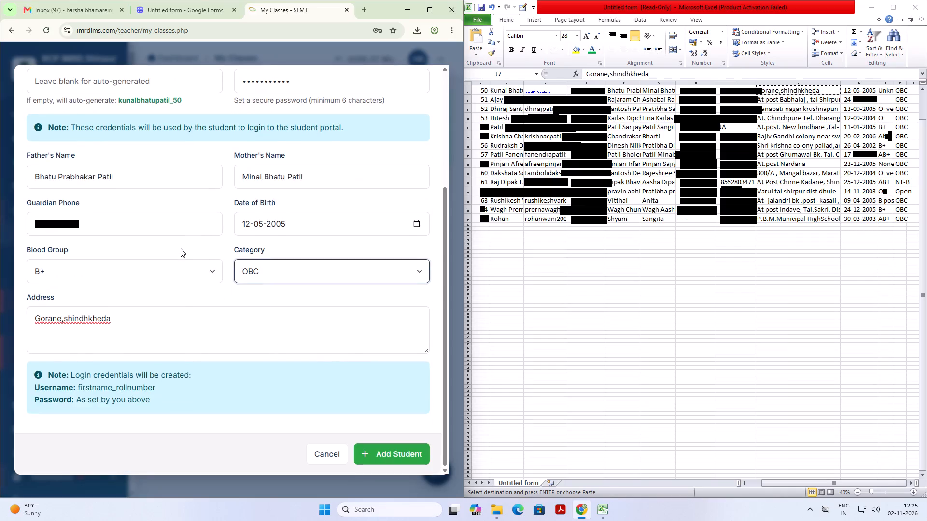
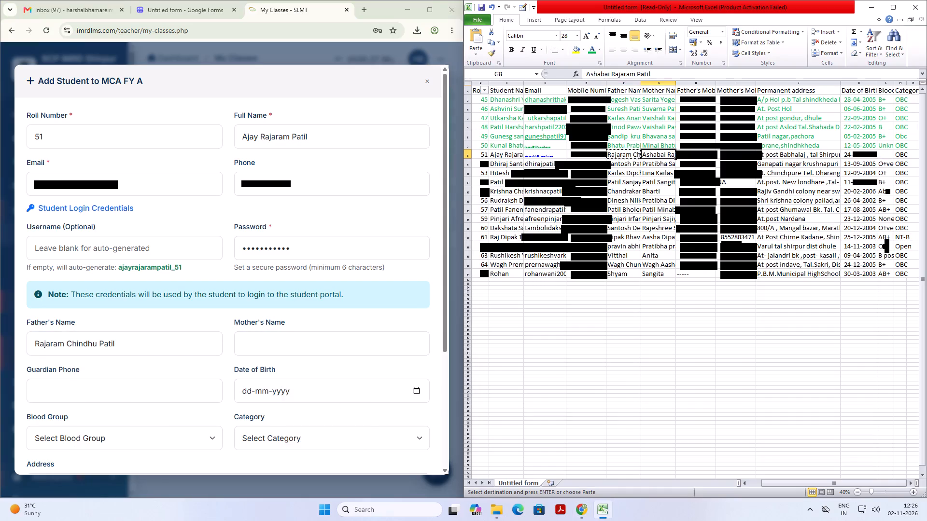
# Copy the mother's name from the roll number 51 student's Excel row into the form's Mother's Name field.
pyautogui.hotkey('ctrl', 'c')
pyautogui.click(281, 344)
pyautogui.hotkey('ctrl', 'v')
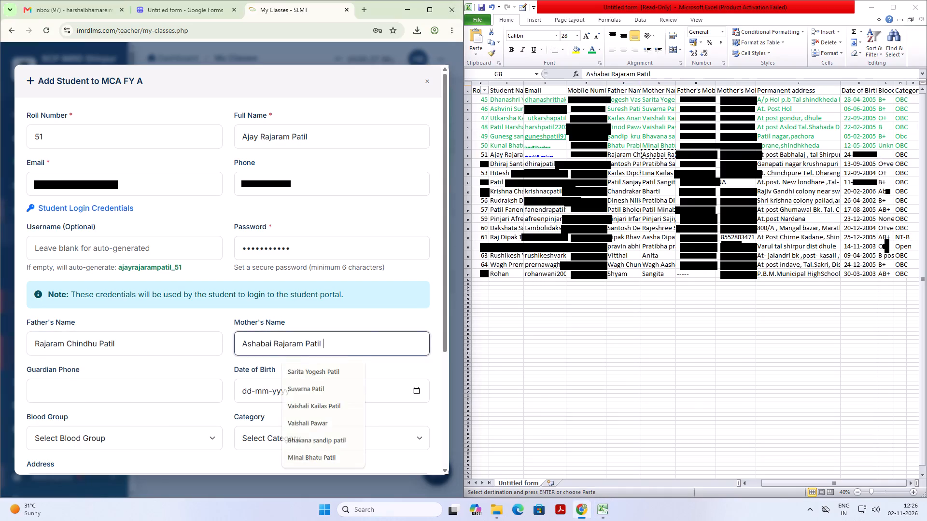
# Copy the father's mobile number from the roll number 51 student's Excel row into the form's Guardian Phone field.
pyautogui.click(96, 392)
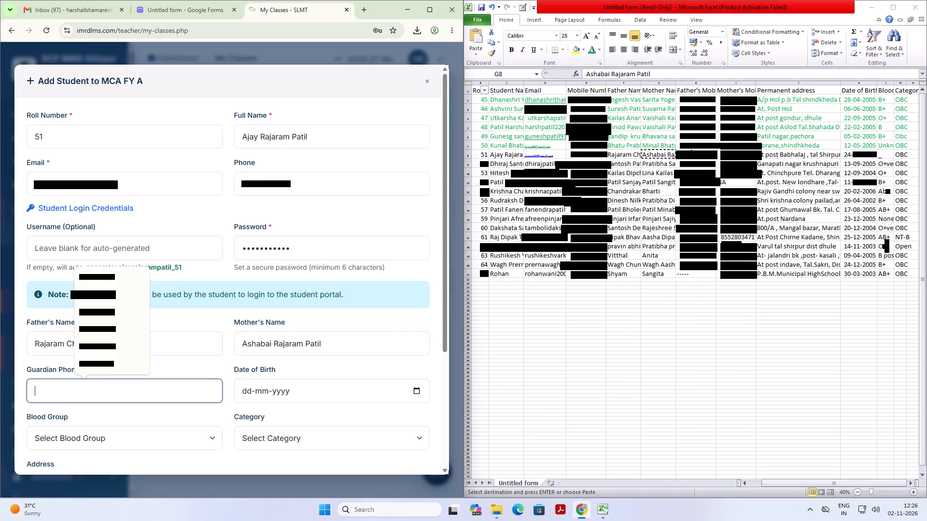
pyautogui.doubleClick(707, 155)
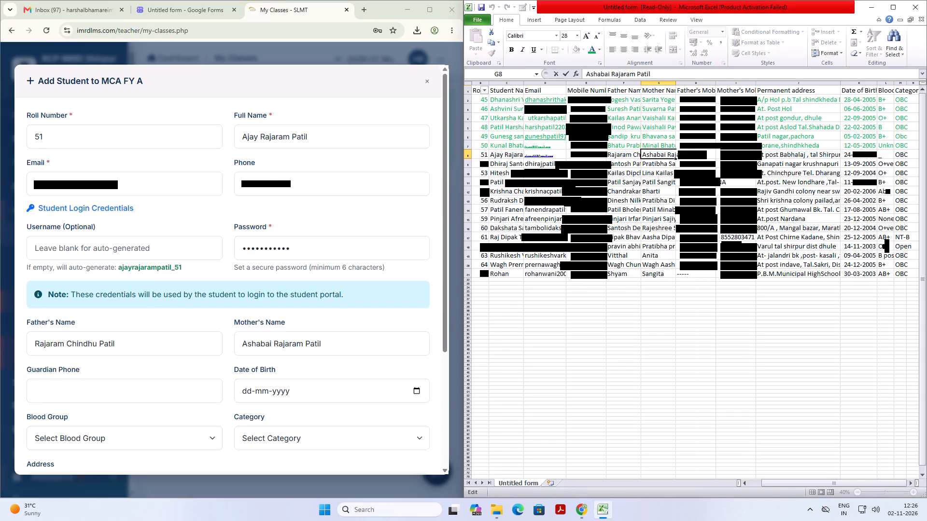
pyautogui.click(702, 178)
pyautogui.click(702, 155)
pyautogui.hotkey('ctrl', 'c')
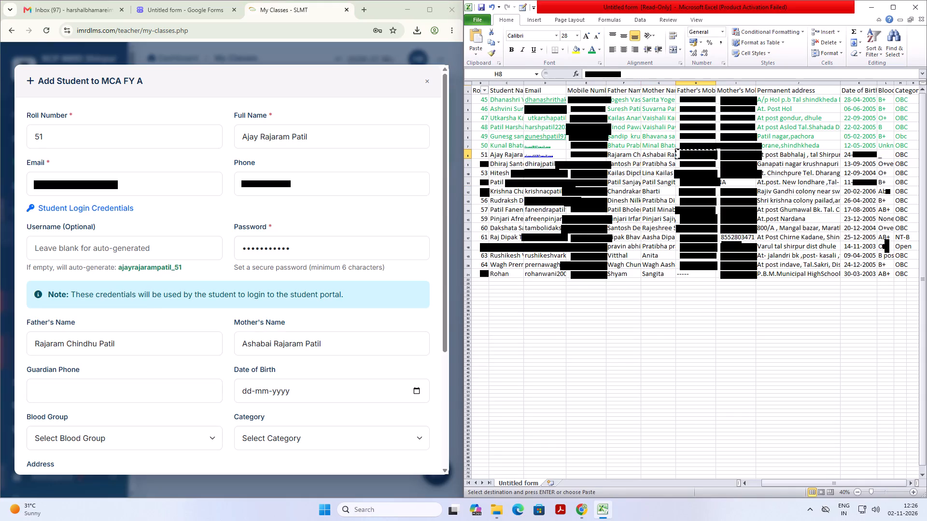
pyautogui.click(94, 396)
pyautogui.hotkey('ctrl', 'v')
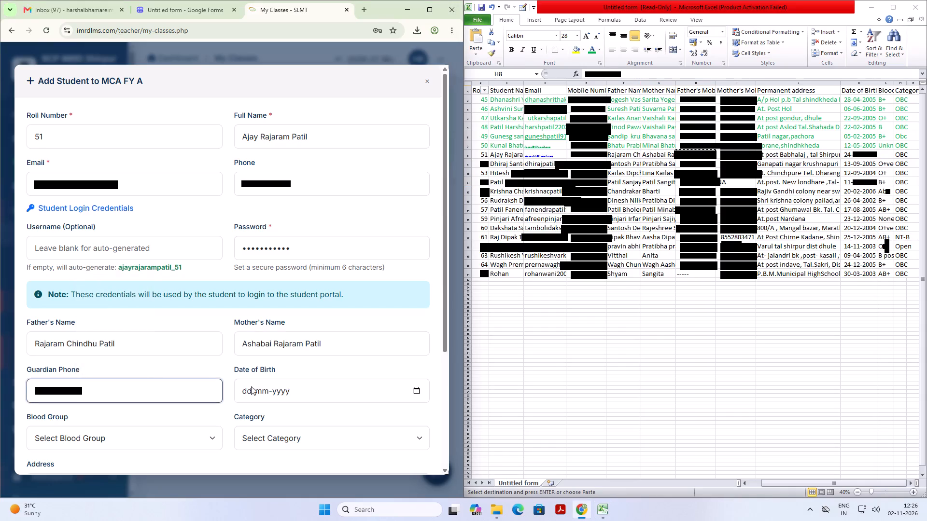
# Enter the roll number 51 student's date of birth from the Excel sheet in the form's Date of Birth field.
pyautogui.click(239, 390)
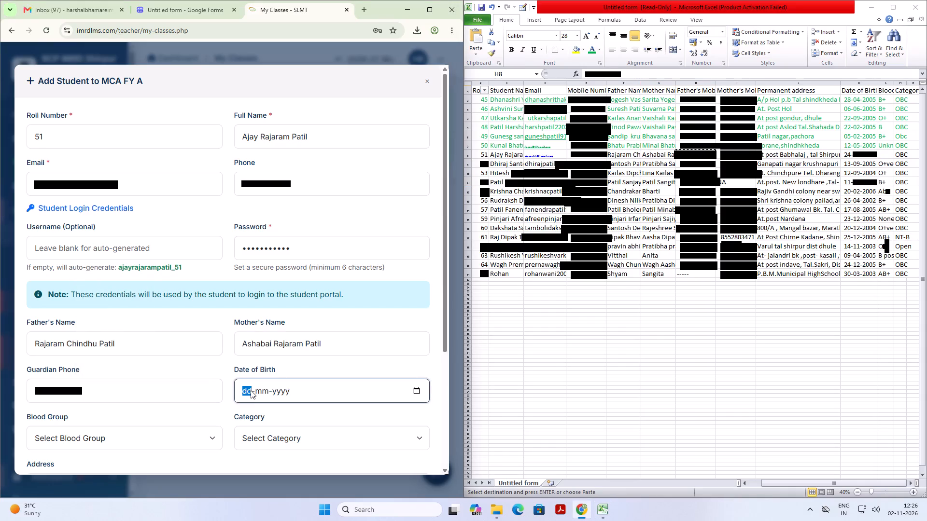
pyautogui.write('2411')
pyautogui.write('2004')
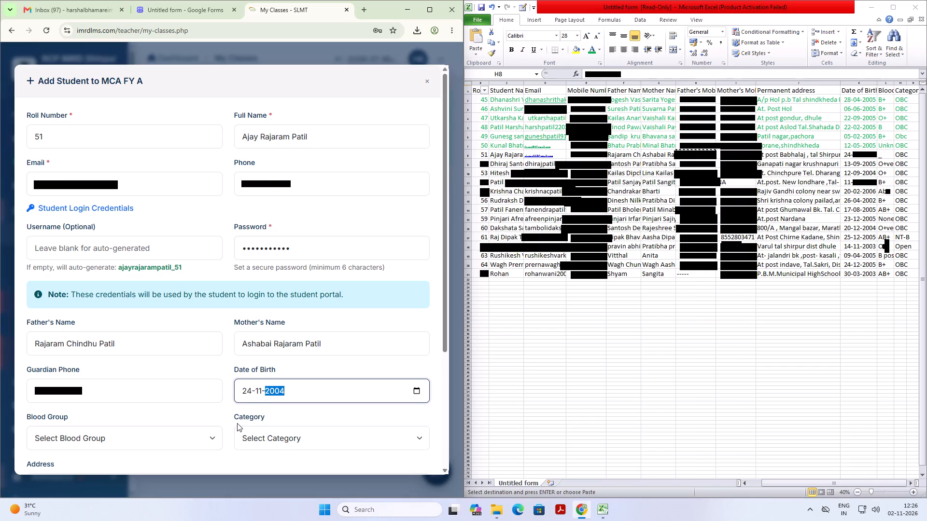
# Check the blood group choices without picking one, and set the roll number 51 student's category to OBC.
pyautogui.click(157, 439)
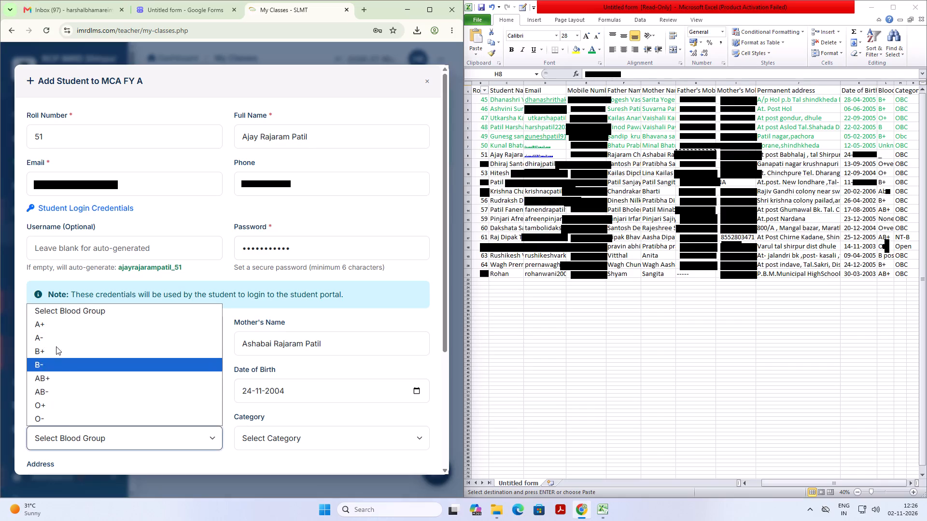
pyautogui.click(283, 442)
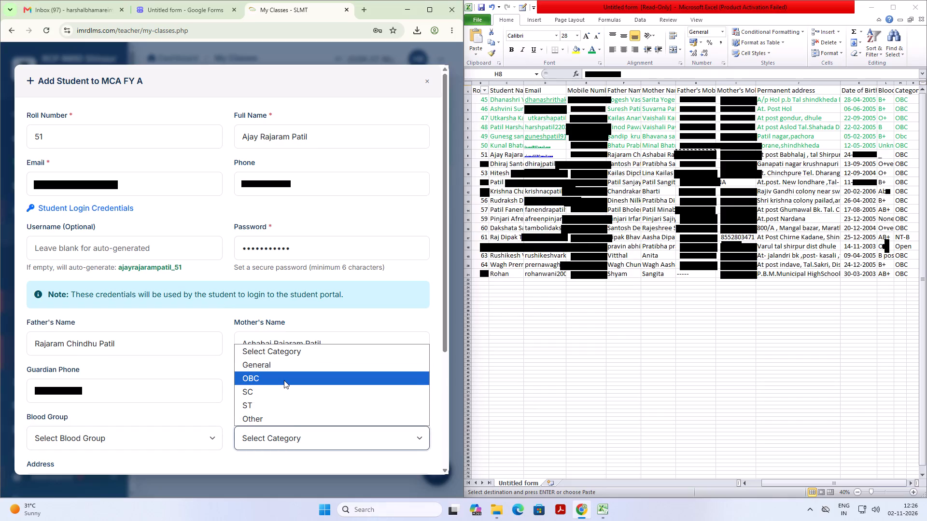
pyautogui.click(284, 380)
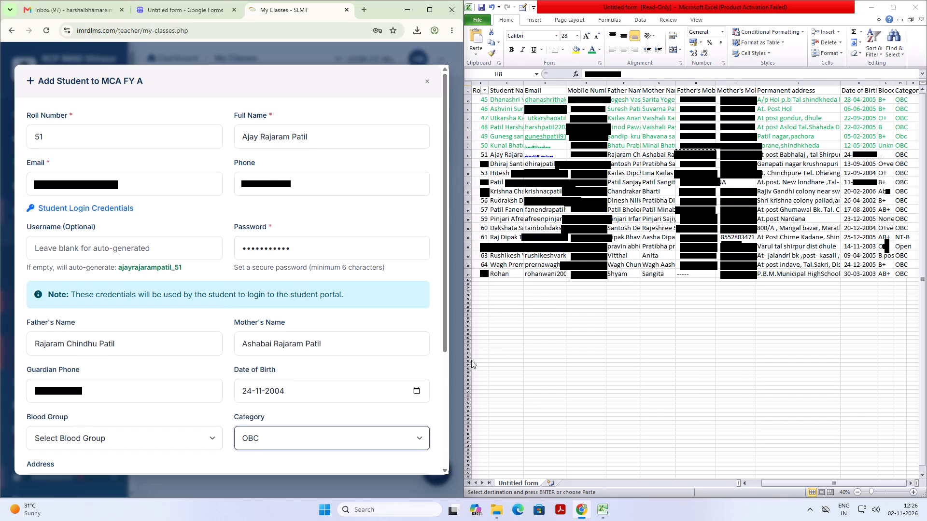
# Copy the permanent address from the roll number 51 student's Excel row into the form's Address field.
pyautogui.doubleClick(801, 152)
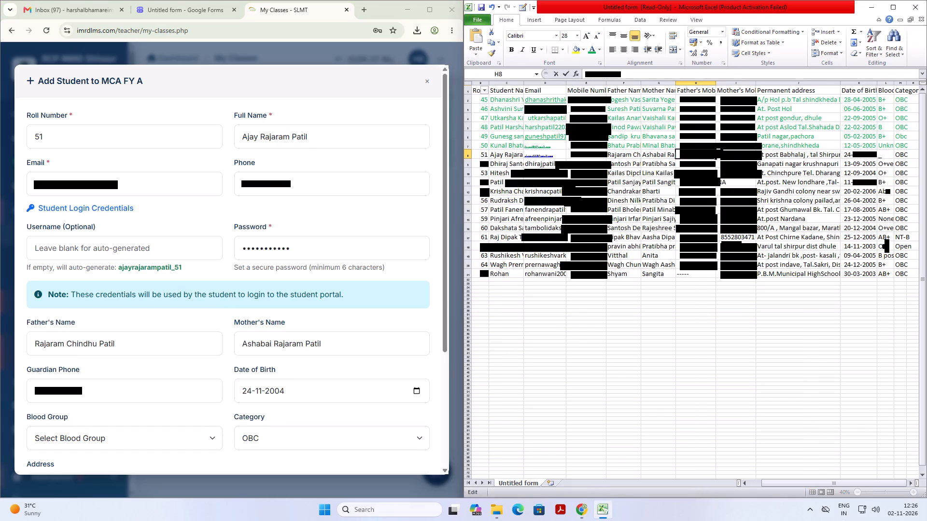
pyautogui.click(801, 152)
pyautogui.hotkey('ctrl', 'c')
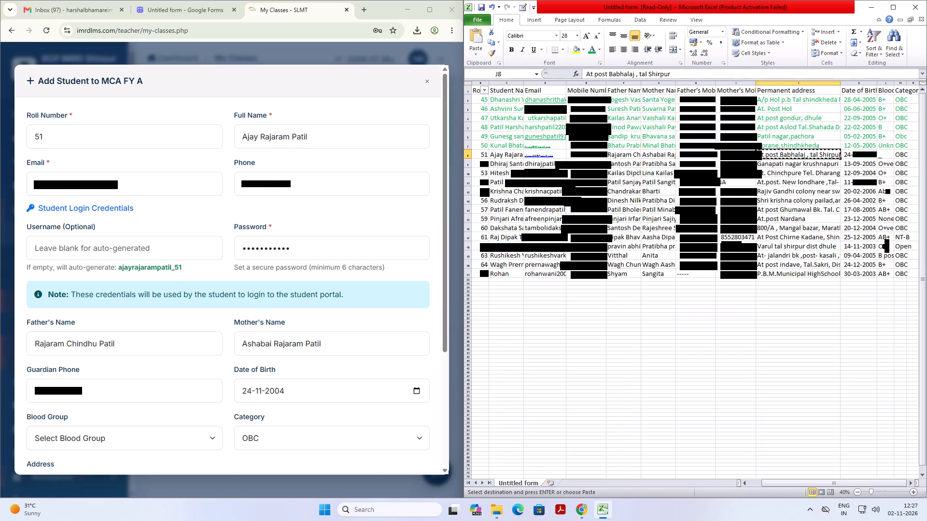
pyautogui.scroll(-2, 38, 287)
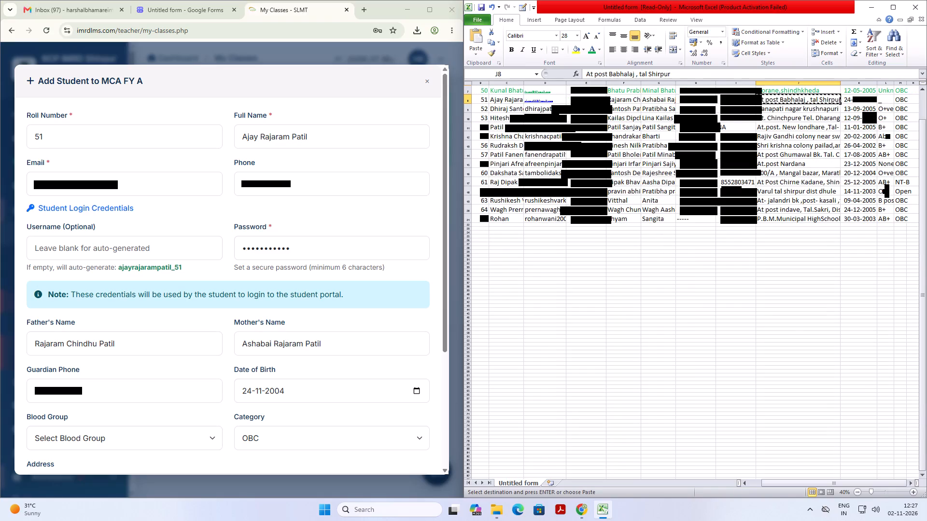
pyautogui.click(128, 403)
pyautogui.click(137, 415)
pyautogui.scroll(-5, 137, 415)
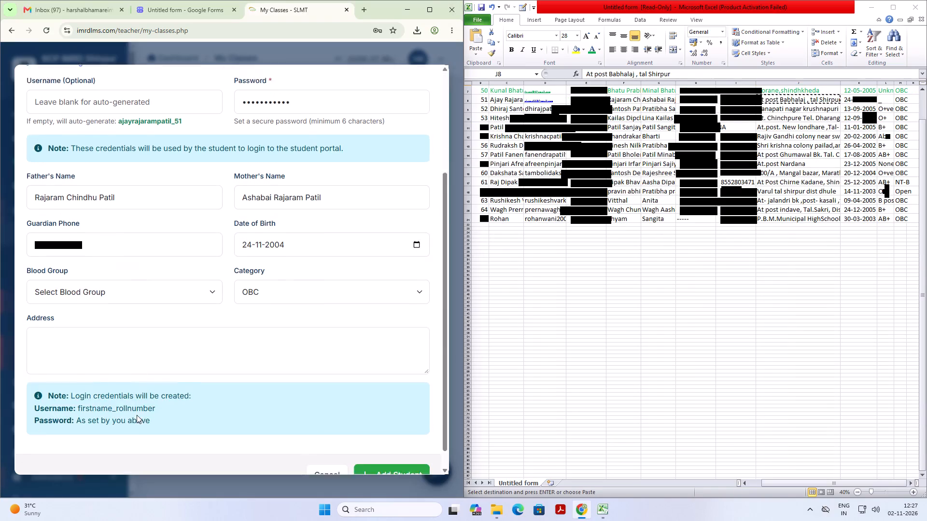
pyautogui.click(69, 320)
pyautogui.hotkey('ctrl', 'v')
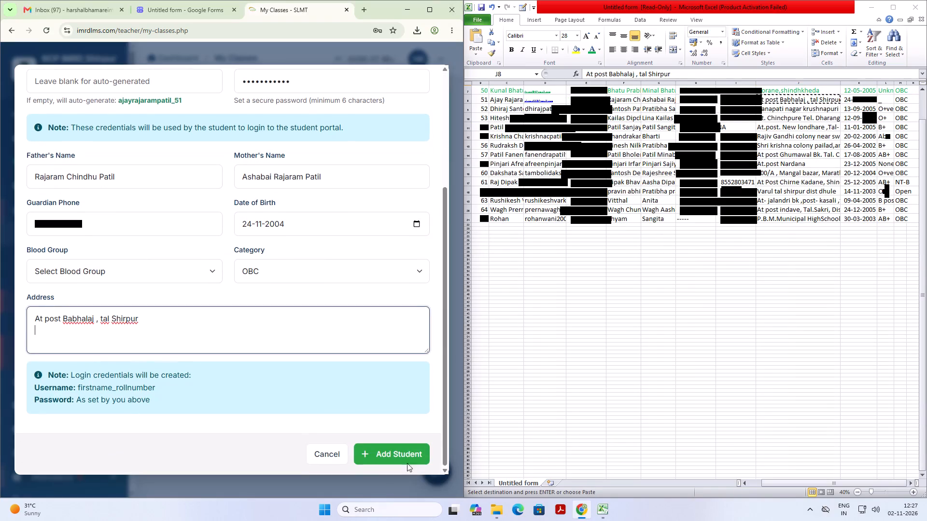
# Submit the completed form to add the roll number 51 student to MCA FY A.
pyautogui.click(407, 455)
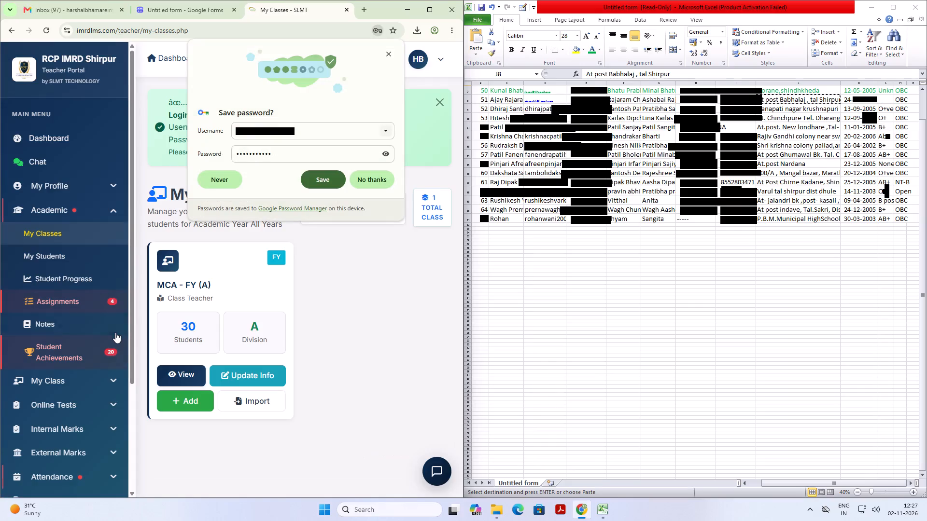
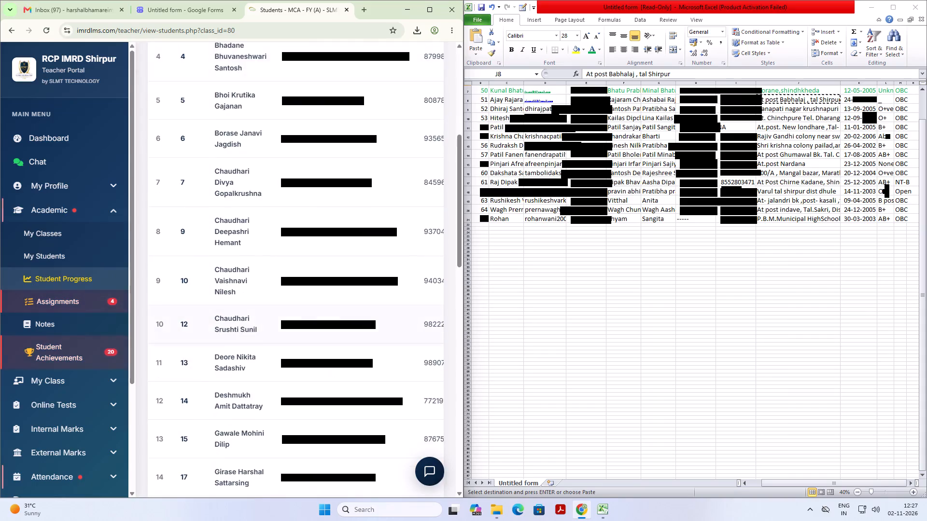
# Check the end of the MCA FY A student list for the roll number 51 student's entry.
pyautogui.scroll(-18, 187, 325)
pyautogui.scroll(4, 187, 325)
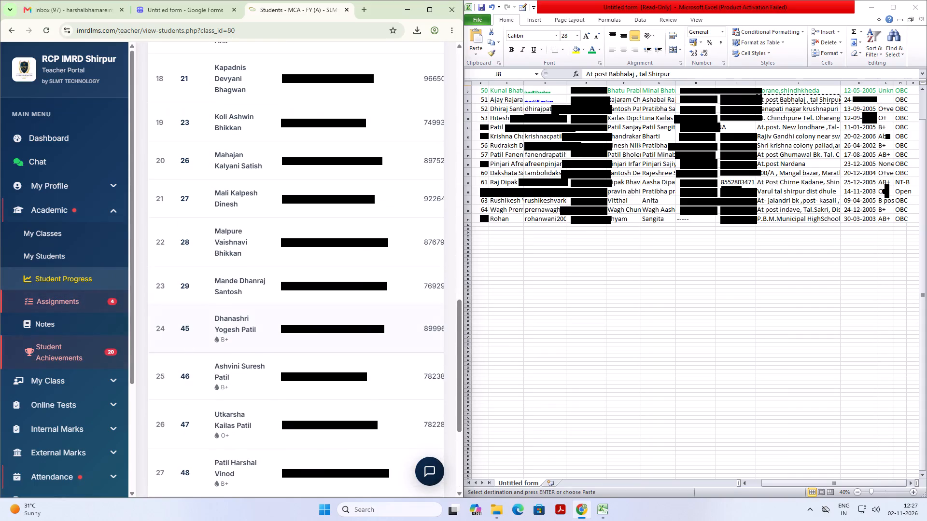
pyautogui.scroll(-4, 202, 412)
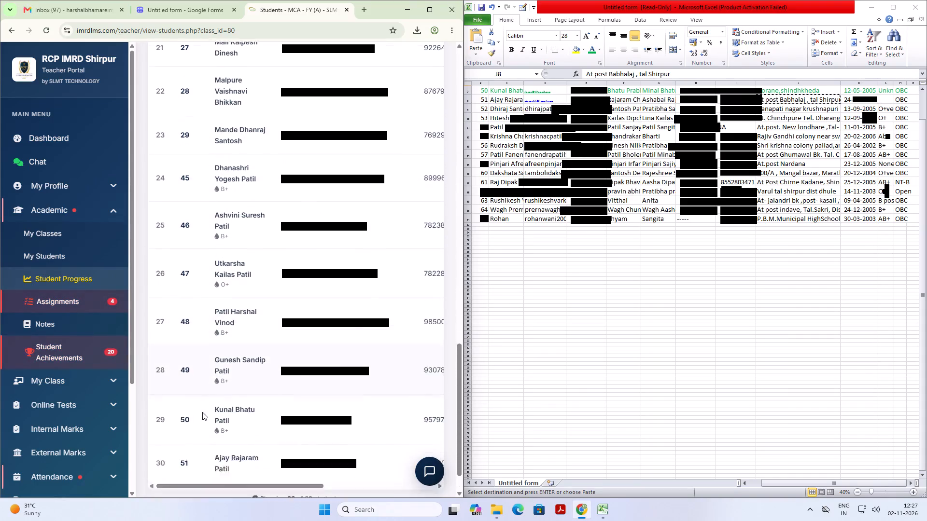
pyautogui.scroll(1, 202, 412)
pyautogui.scroll(-1, 202, 412)
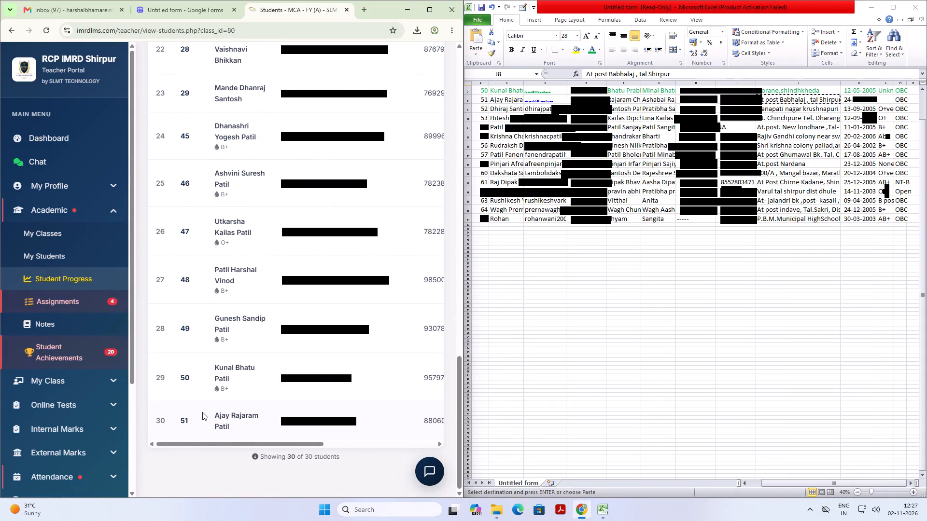
# Return to the My Classes page, reload it, and open a blank Add Student form for MCA FY A.
pyautogui.click(179, 14)
pyautogui.click(283, 7)
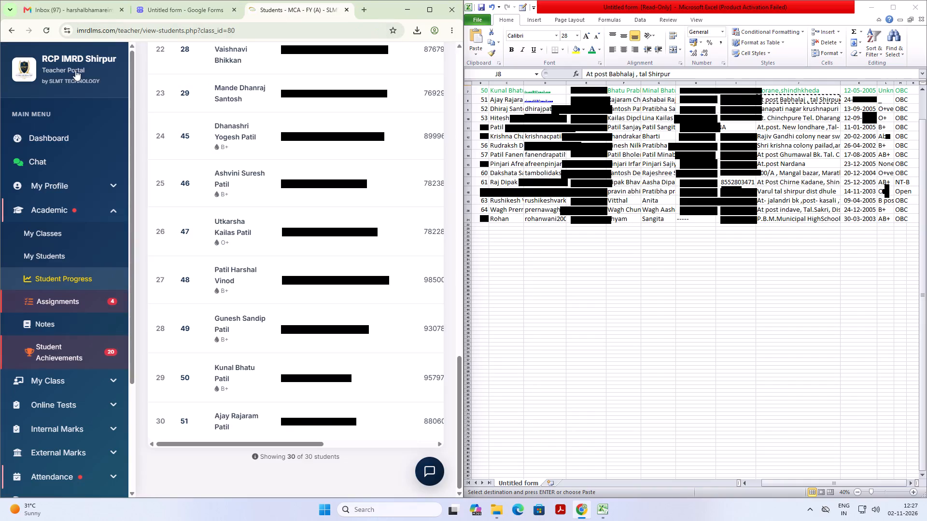
pyautogui.scroll(16, 254, 162)
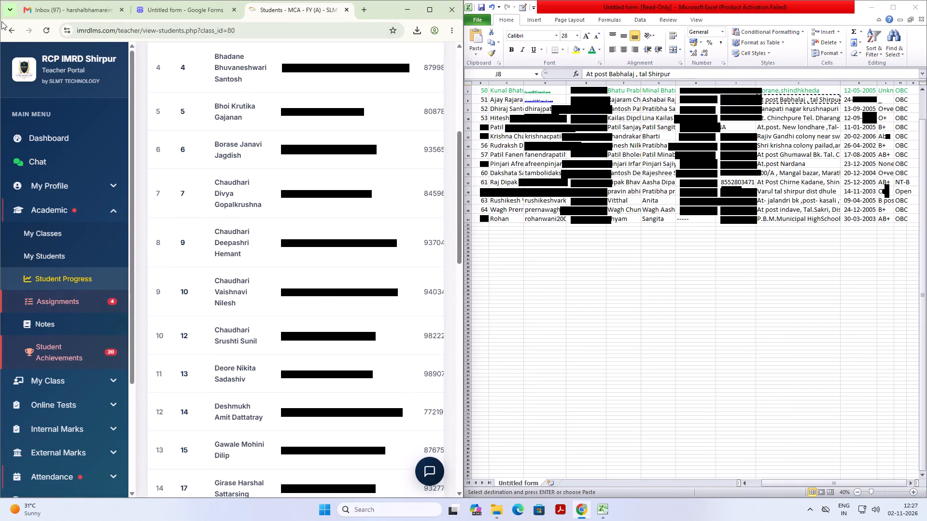
pyautogui.click(6, 28)
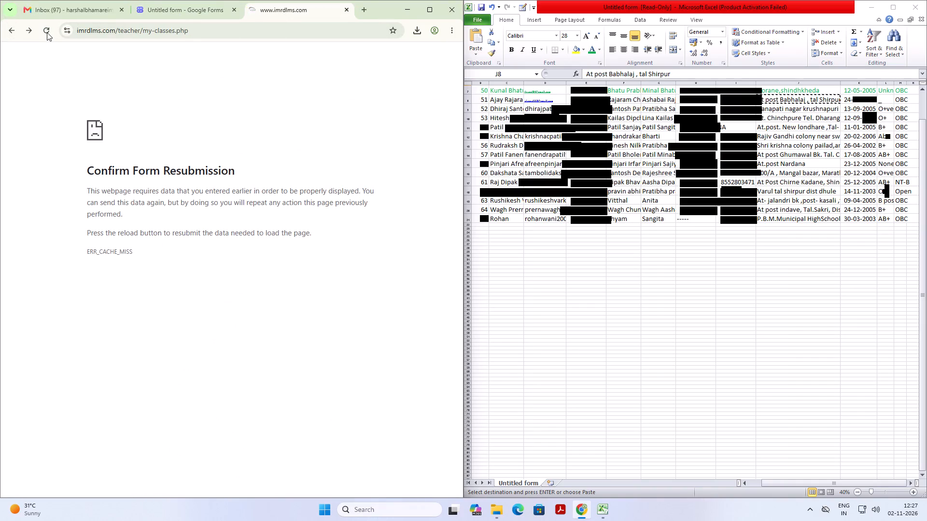
pyautogui.click(47, 31)
pyautogui.click(275, 115)
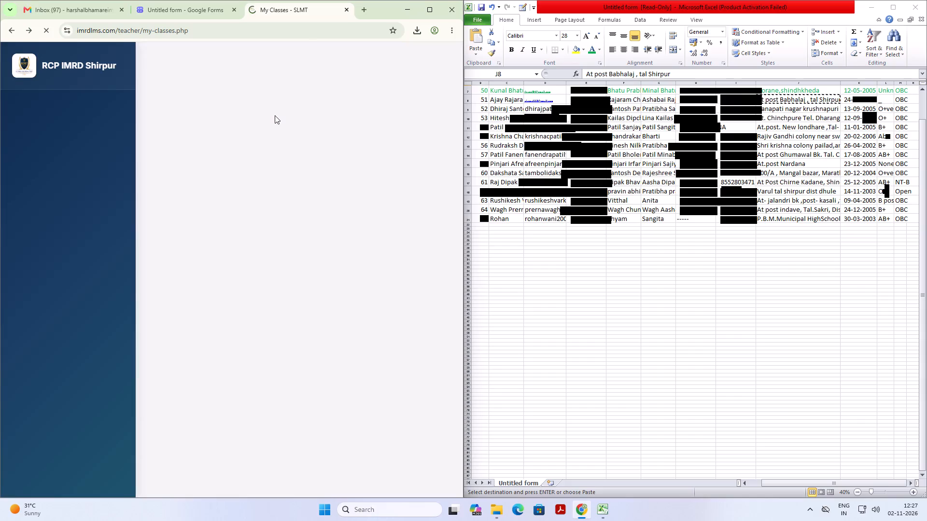
pyautogui.click(195, 365)
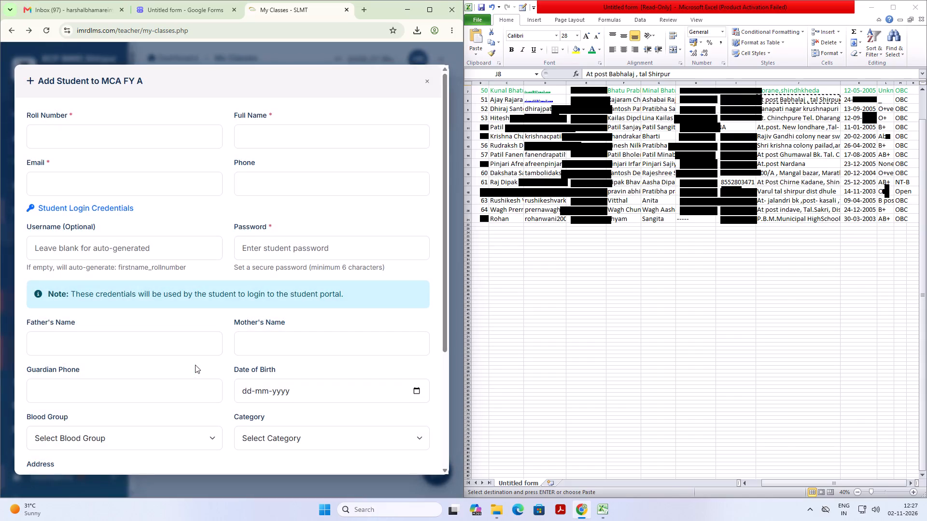
# In Excel, colour the text of the roll number 51 student's row green to mark it completed.
pyautogui.click(471, 99)
pyautogui.click(470, 99)
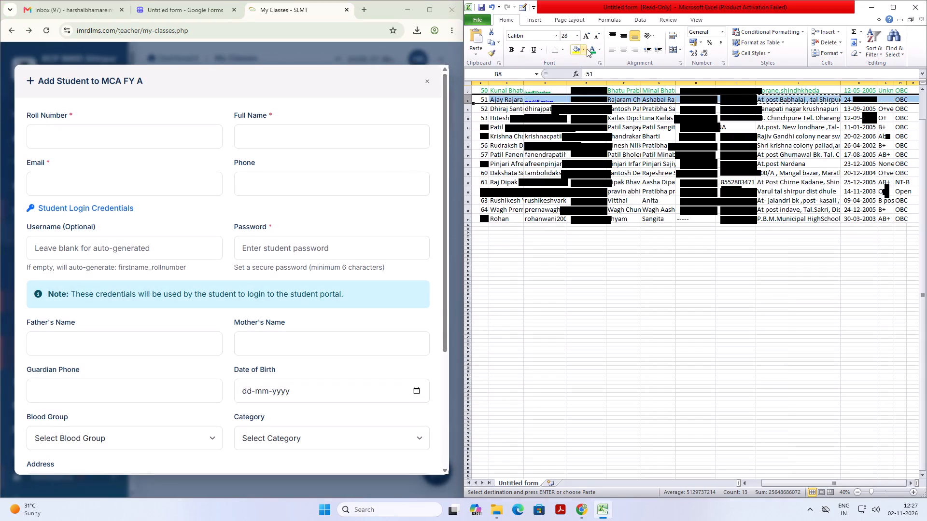
pyautogui.click(588, 48)
pyautogui.click(613, 282)
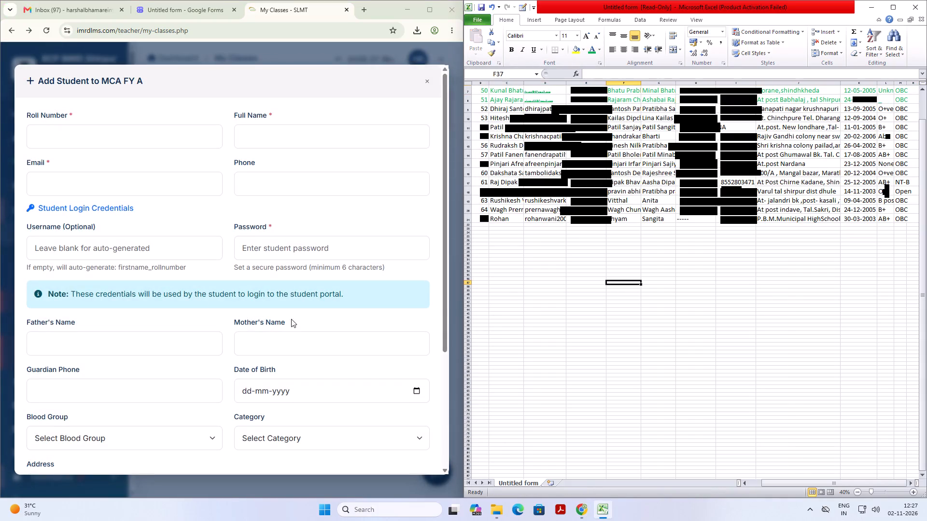
# In the browser form, enter roll number 52 and copy that student's name from the Excel row into the Full Name field.
pyautogui.click(81, 140)
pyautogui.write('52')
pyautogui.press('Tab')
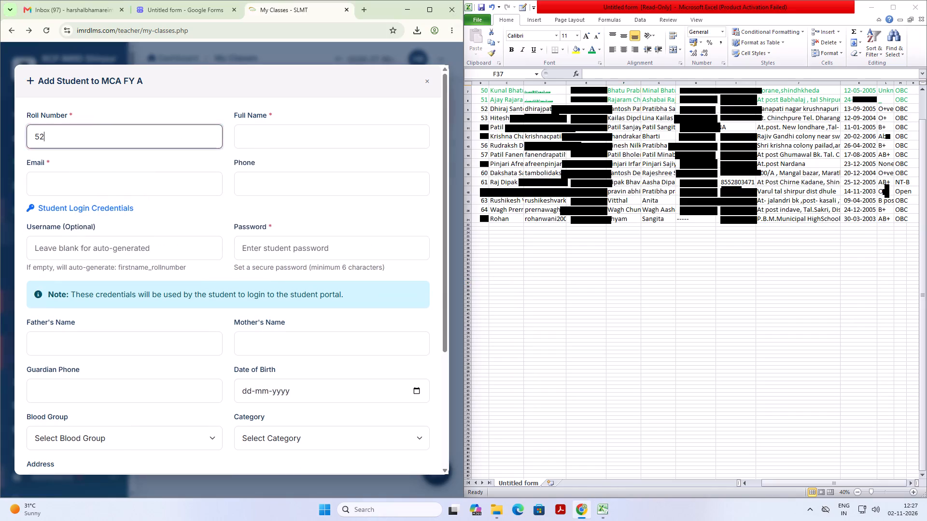
pyautogui.click(495, 107)
pyautogui.click(507, 107)
pyautogui.hotkey('ctrl', 'c')
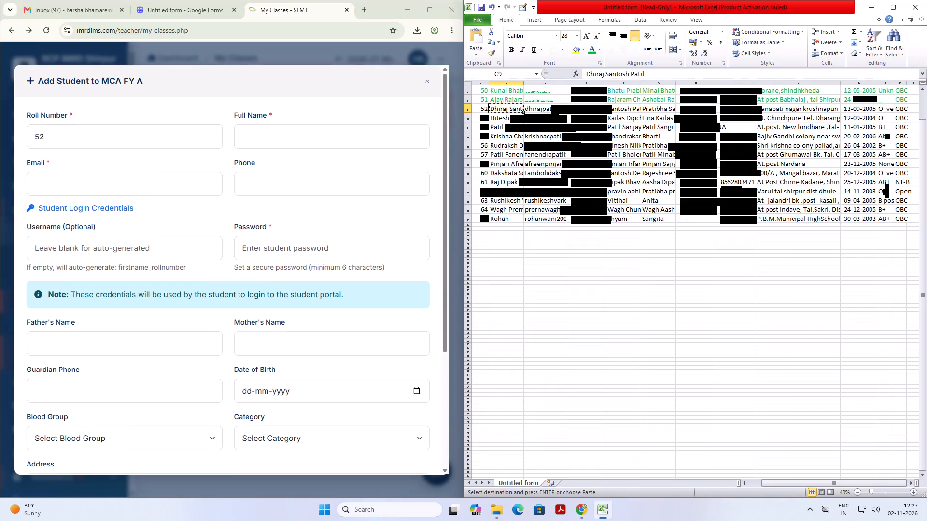
pyautogui.click(324, 135)
pyautogui.hotkey('ctrl', 'v')
# Copy the email address from the roll number 52 student's Excel row into the form's Email field.
pyautogui.click(52, 177)
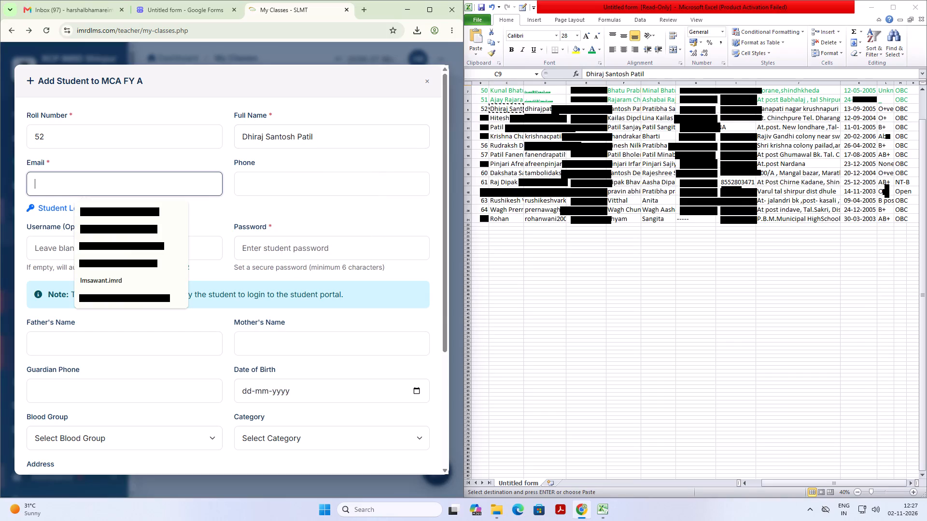
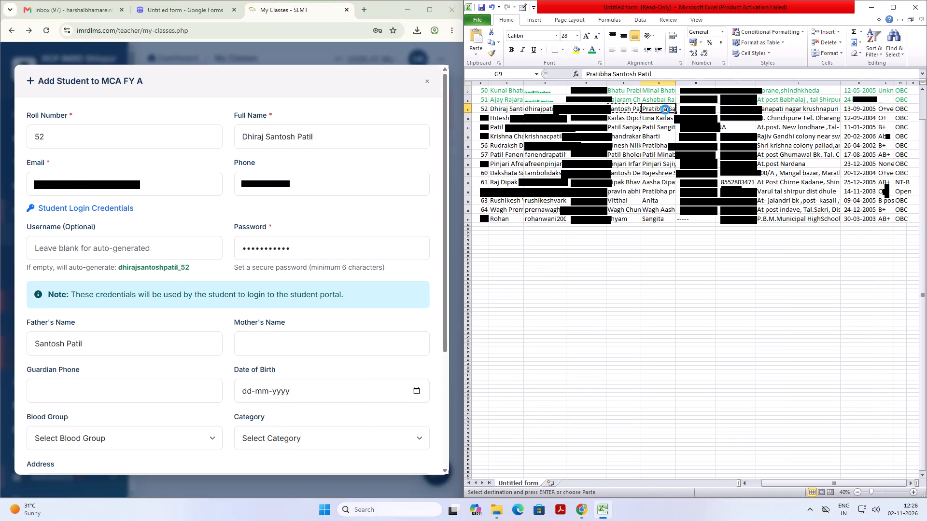
# Paste the copied mother's name of the roll number 52 student into the form's Mother's Name field.
pyautogui.click(371, 345)
pyautogui.hotkey('ctrl', 'v')
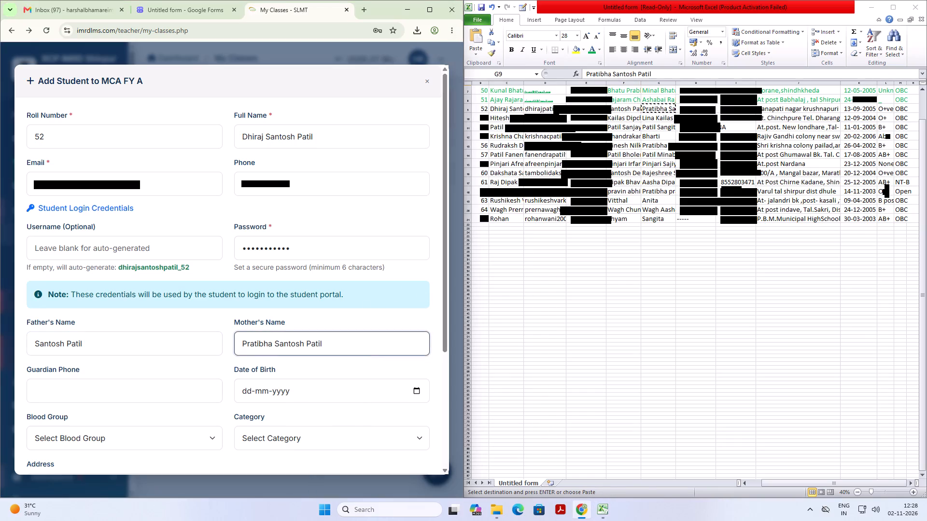
# Copy the guardian phone number from the roll number 52 student's Excel row into the form's Guardian Phone field.
pyautogui.click(129, 392)
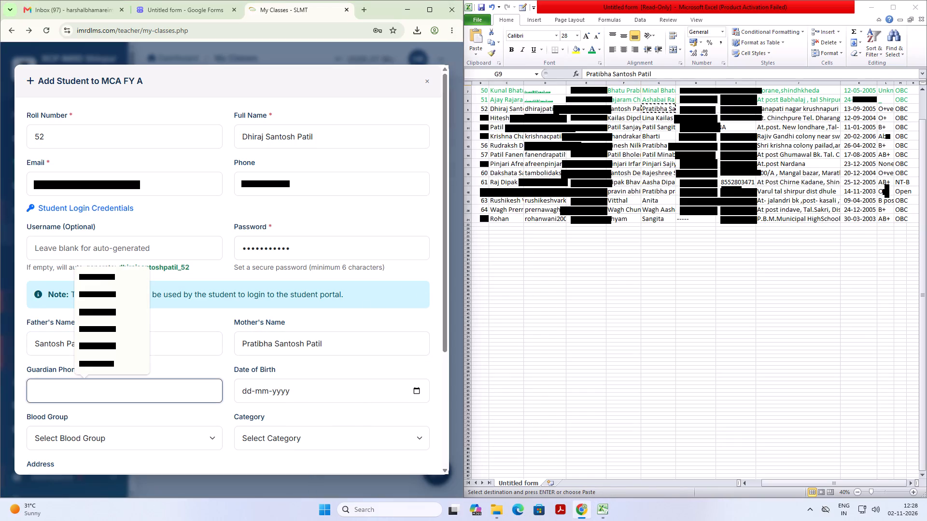
pyautogui.doubleClick(696, 108)
pyautogui.click(709, 137)
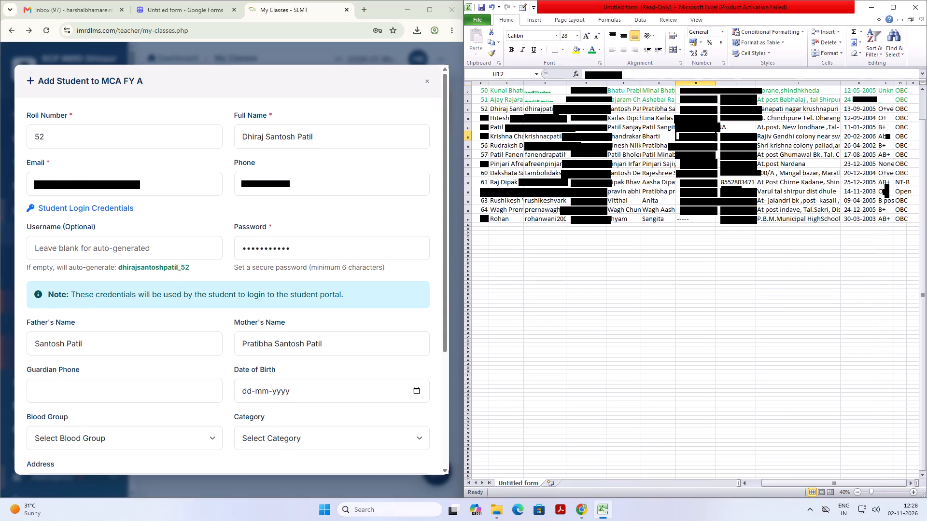
pyautogui.click(700, 109)
pyautogui.hotkey('ctrl', 'c')
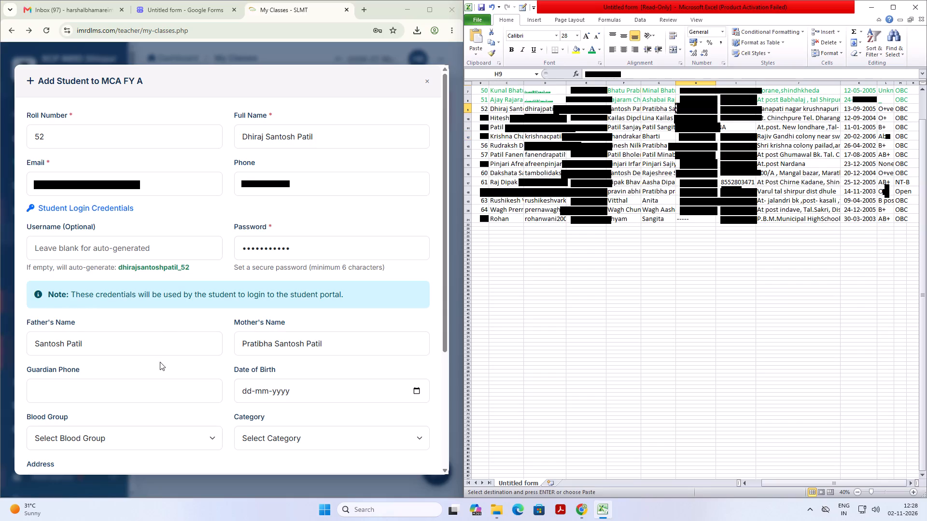
pyautogui.click(84, 390)
pyautogui.hotkey('ctrl', 'v')
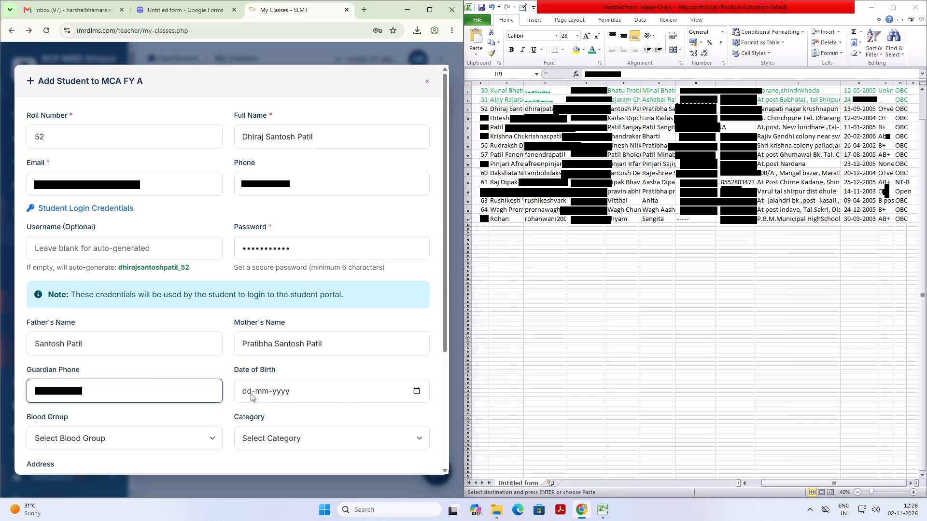
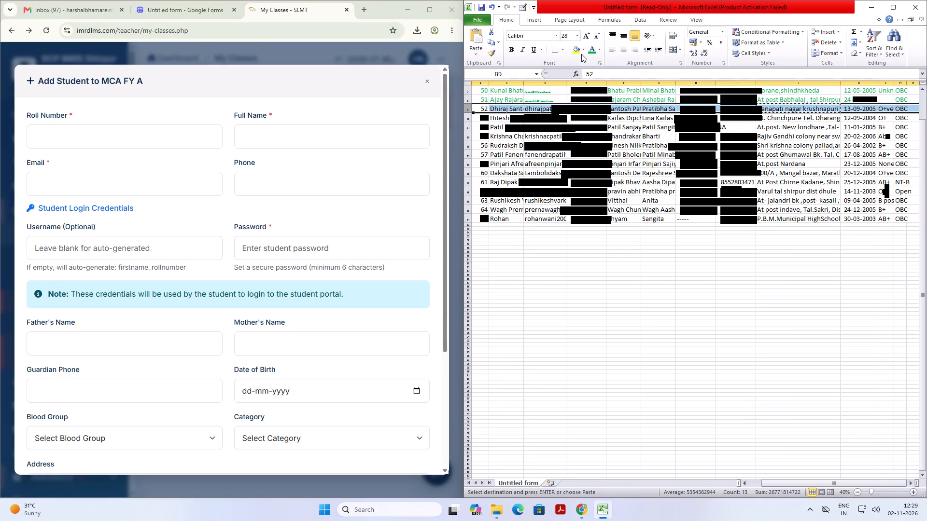
# Color the text of the completed roll number 52 student's row green in Excel.
pyautogui.click(589, 49)
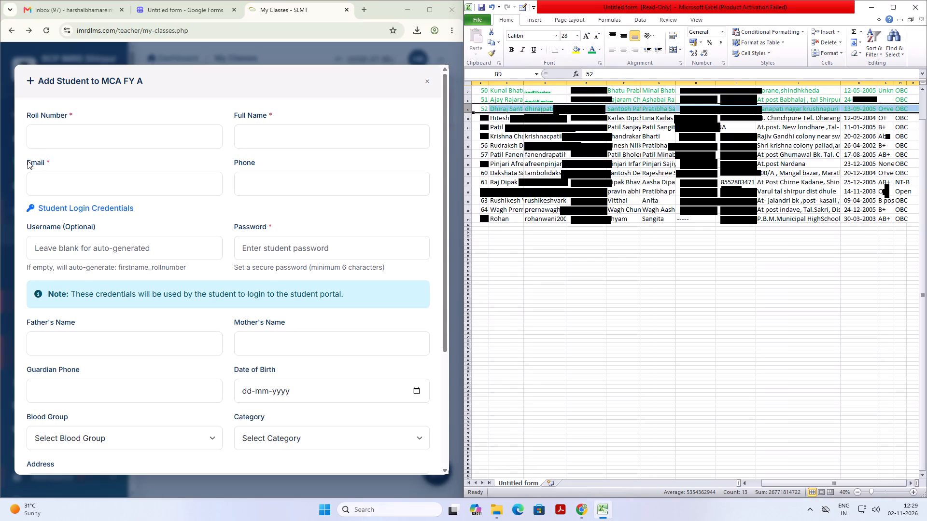
# Enter roll number 53 in the Roll Number field of the blank Add Student to MCA FY A form.
pyautogui.click(63, 133)
pyautogui.write('53')
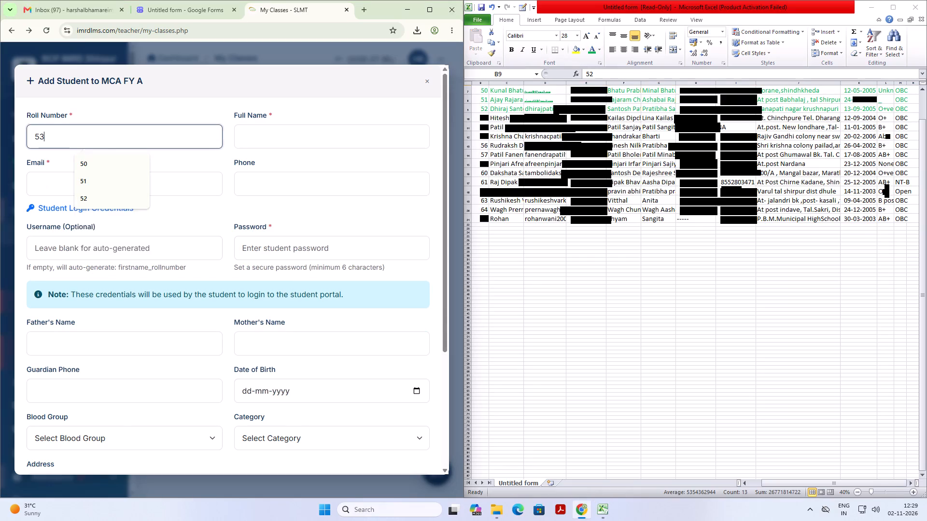
pyautogui.press('Tab')
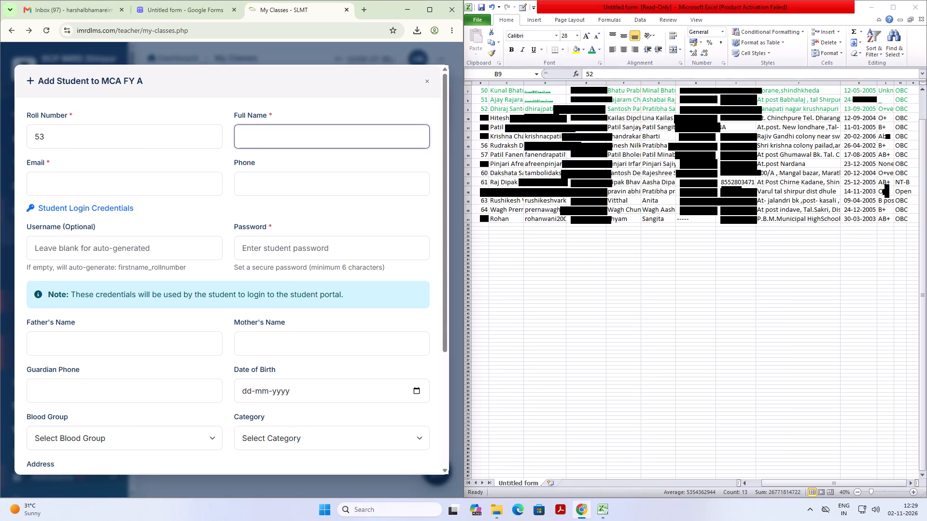
# Copy the full name from the Excel row just below roll number 52 into the form's Full Name field.
pyautogui.click(497, 116)
pyautogui.click(499, 116)
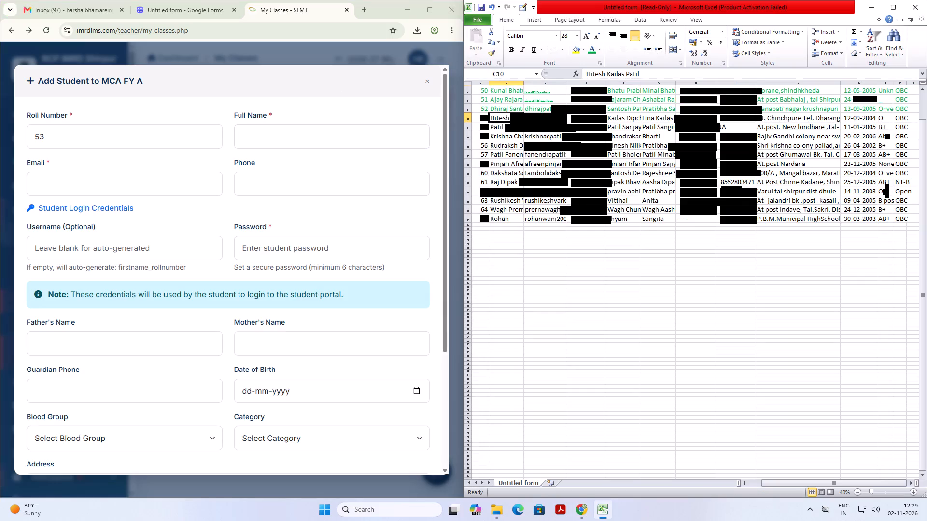
pyautogui.hotkey('ctrl', 'c')
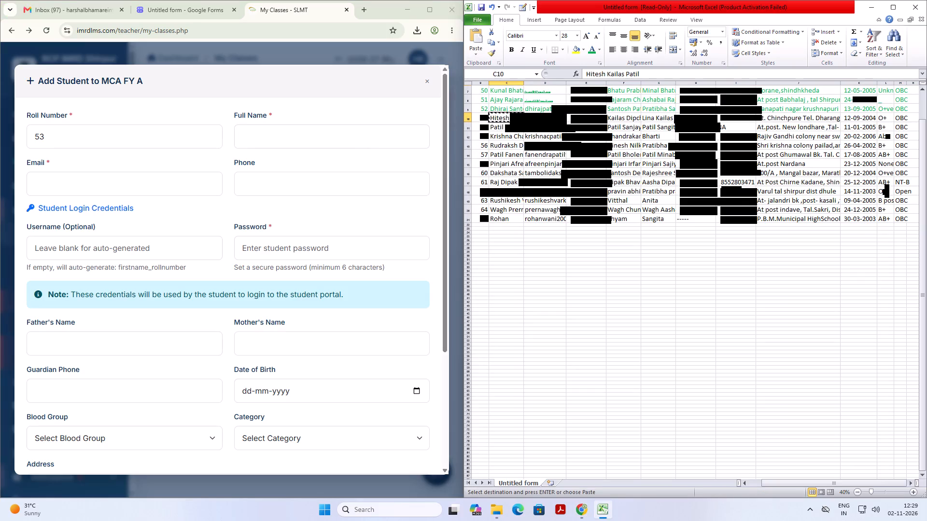
pyautogui.click(278, 130)
pyautogui.hotkey('ctrl', 'v')
# Copy the e-mail address from the roll number 53 student's Excel row into the form's Email field.
pyautogui.click(172, 180)
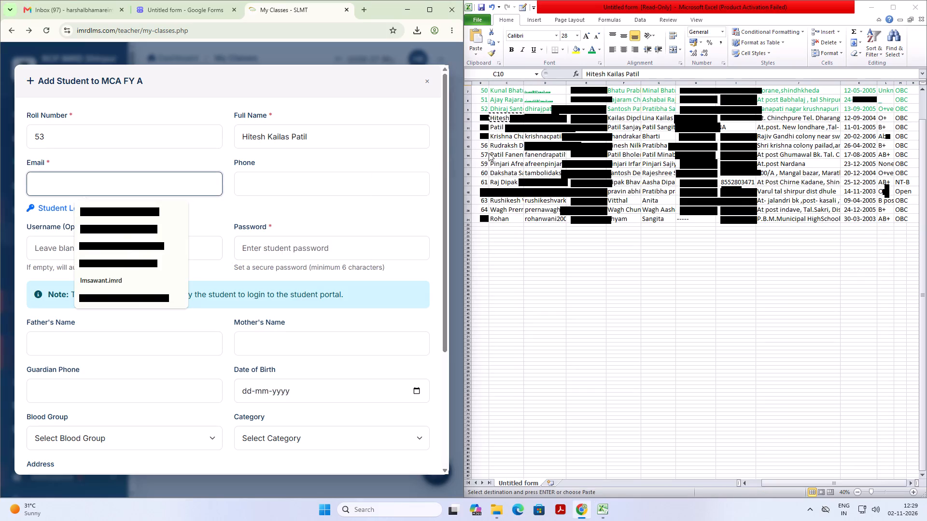
pyautogui.click(552, 114)
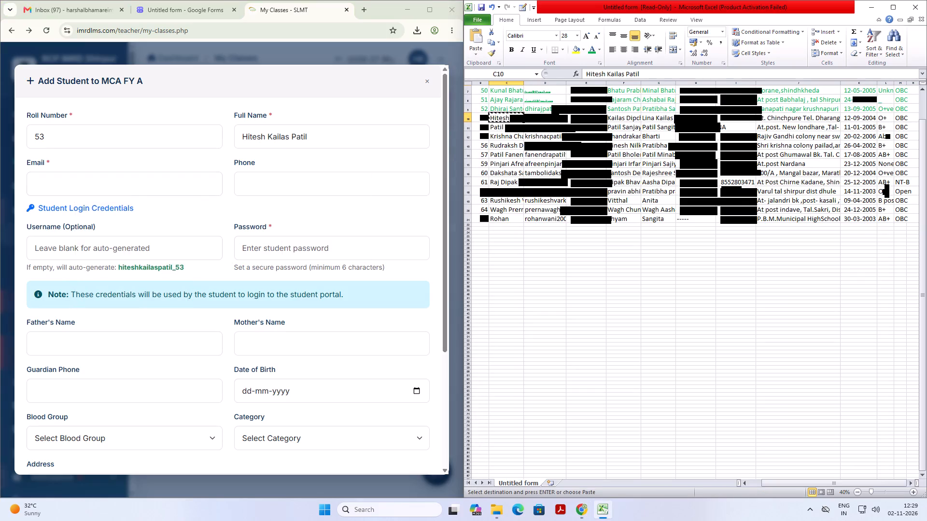
pyautogui.click(552, 120)
pyautogui.hotkey('ctrl', 'c')
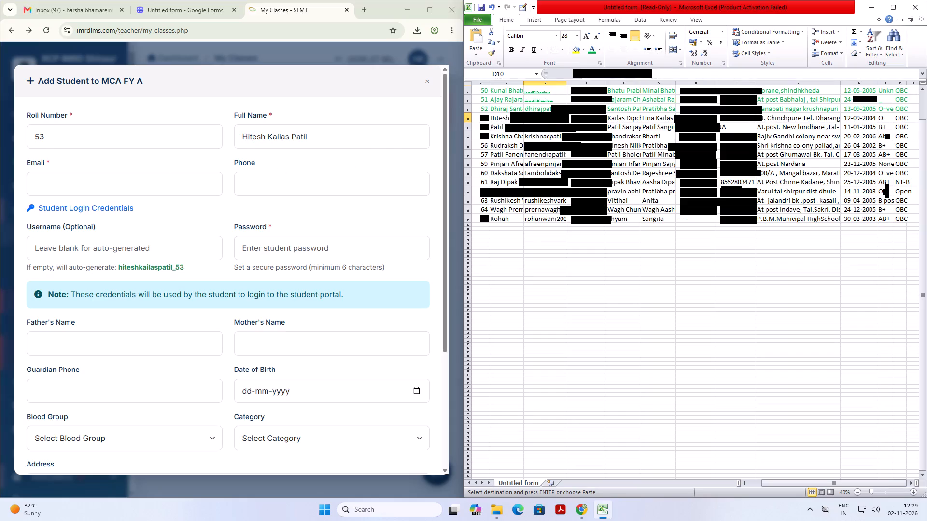
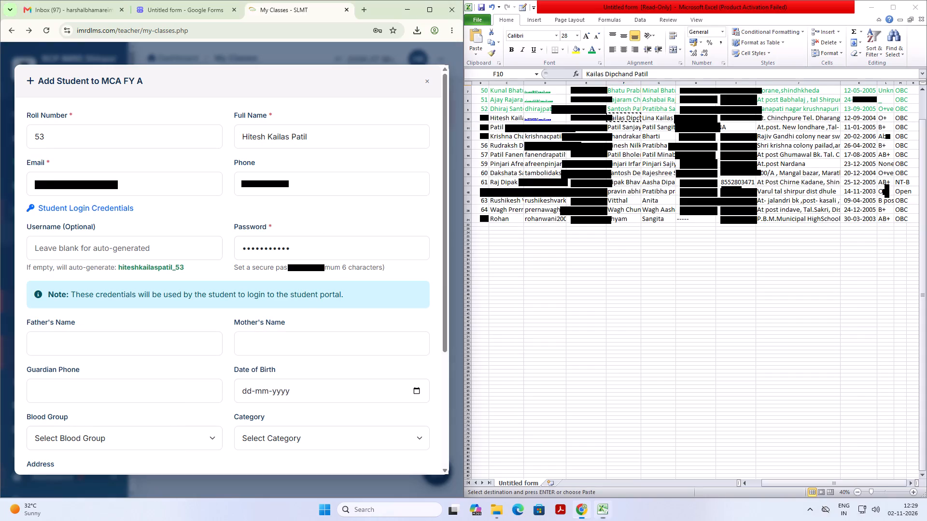
# Paste the copied father's name of the roll number 53 student into the form's Father's Name field.
pyautogui.hotkey('ctrl', 'v')
# Copy the mother's name from the roll number 53 student's Excel row into the form's Mother's Name field.
pyautogui.click(338, 337)
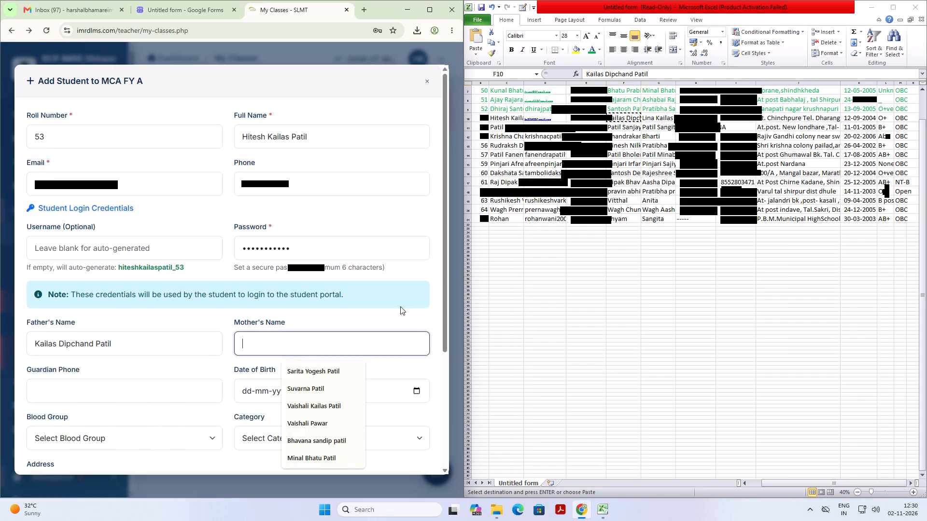
pyautogui.doubleClick(662, 118)
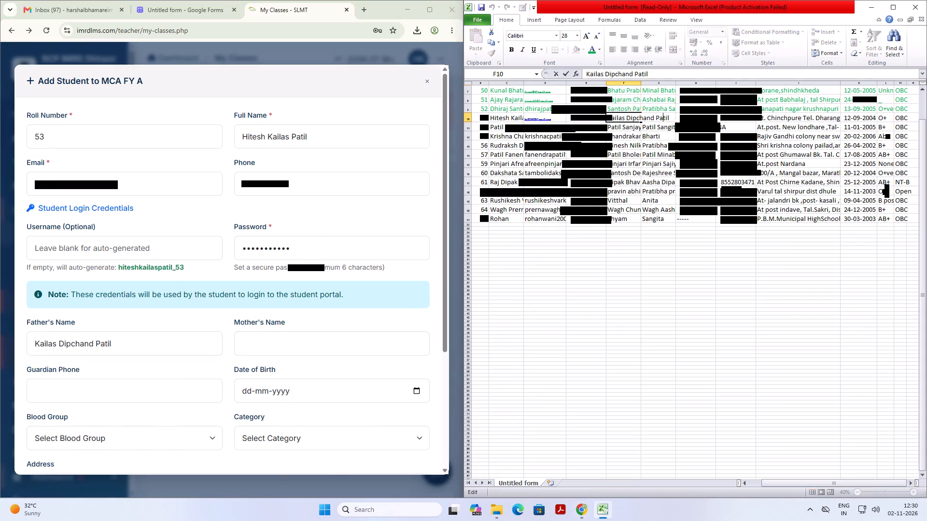
pyautogui.click(662, 144)
pyautogui.click(664, 117)
pyautogui.hotkey('ctrl', 'c')
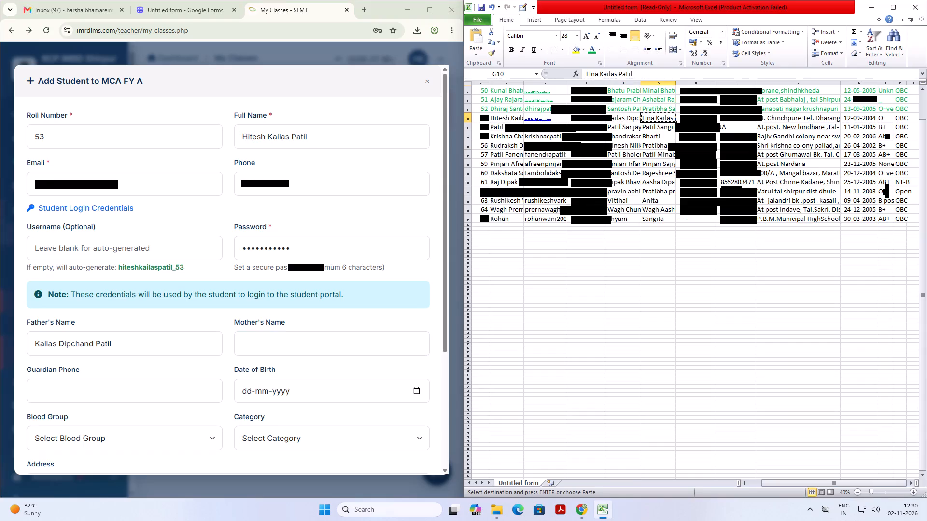
pyautogui.click(282, 347)
pyautogui.hotkey('ctrl', 'v')
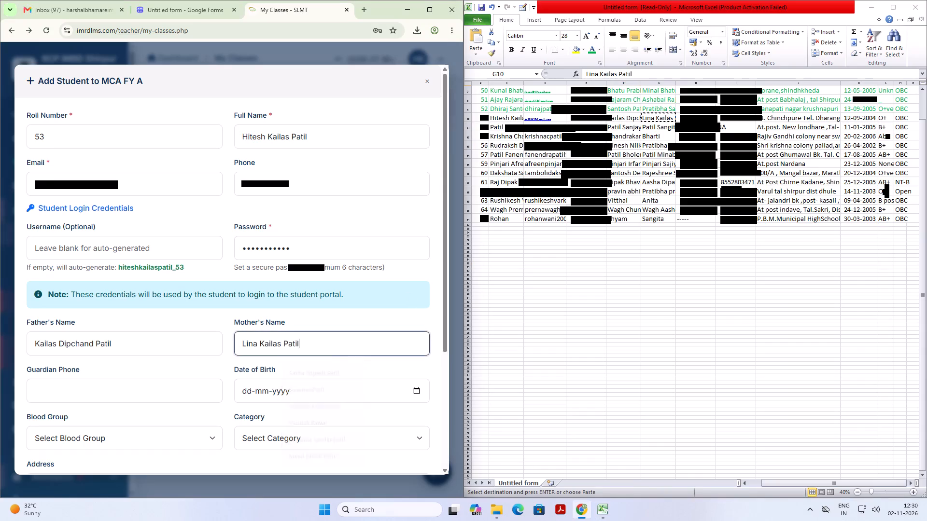
# Copy the guardian's phone number from the roll number 53 student's Excel row into the form's Guardian Phone field.
pyautogui.click(70, 396)
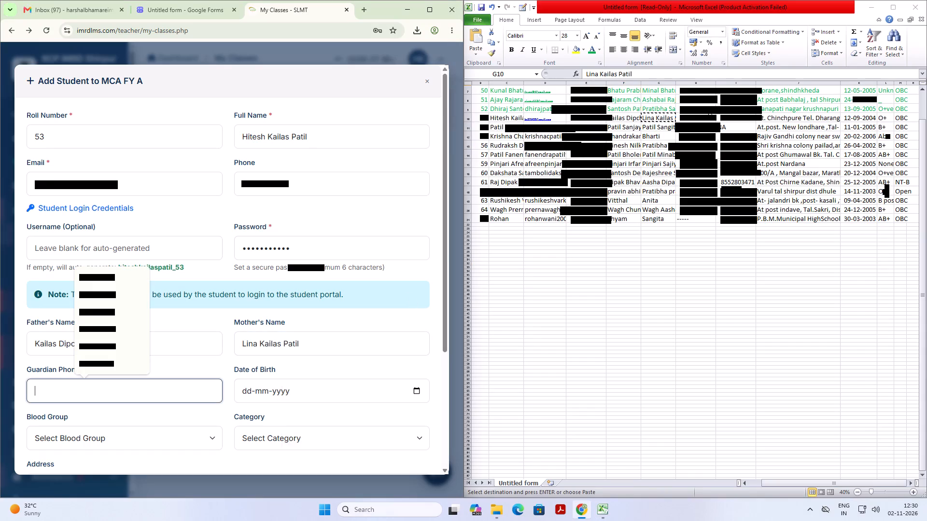
pyautogui.click(704, 114)
pyautogui.click(703, 121)
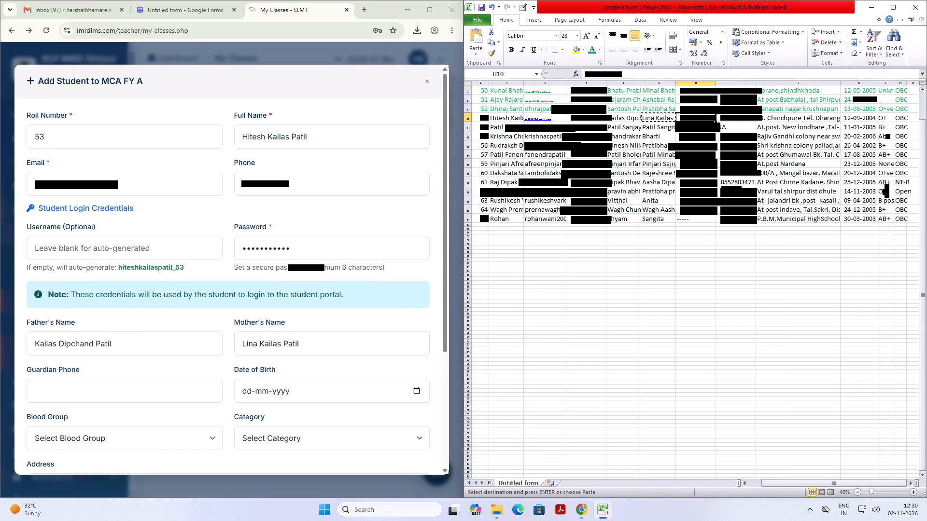
pyautogui.hotkey('ctrl', 'c')
pyautogui.click(124, 395)
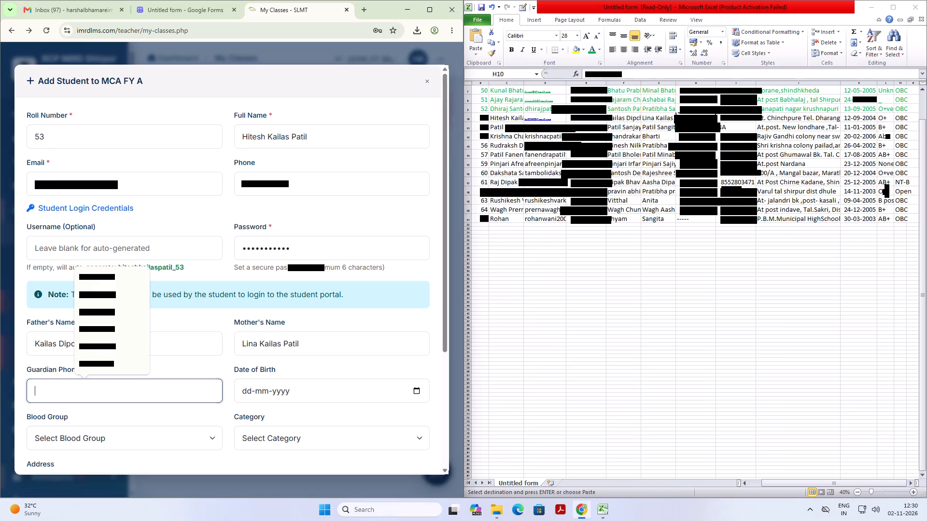
pyautogui.hotkey('ctrl', 'v')
pyautogui.click(261, 392)
pyautogui.click(243, 392)
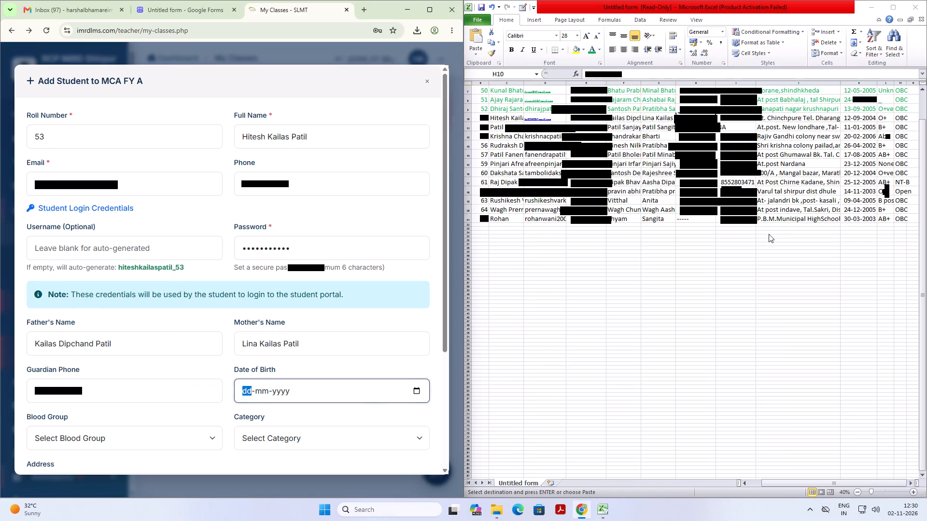
# Copy the address from the roll number 53 student's Excel row into the form's Address field.
pyautogui.doubleClick(771, 118)
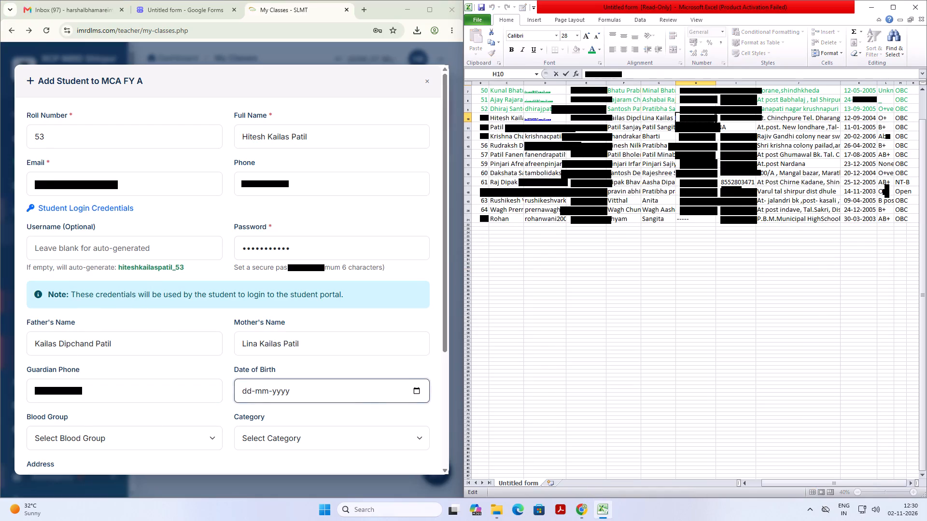
pyautogui.click(774, 118)
pyautogui.hotkey('ctrl', 'c')
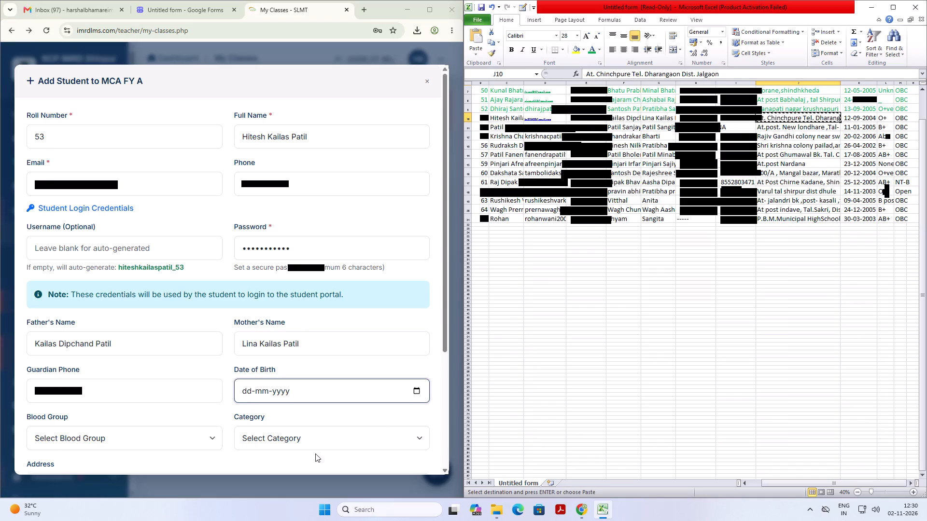
pyautogui.scroll(-2, 137, 404)
pyautogui.doubleClick(172, 403)
pyautogui.scroll(-1, 172, 405)
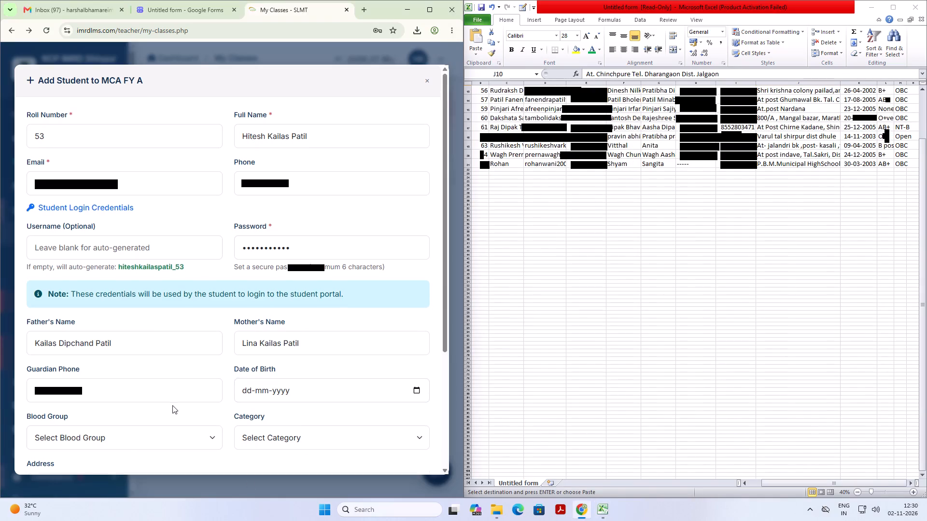
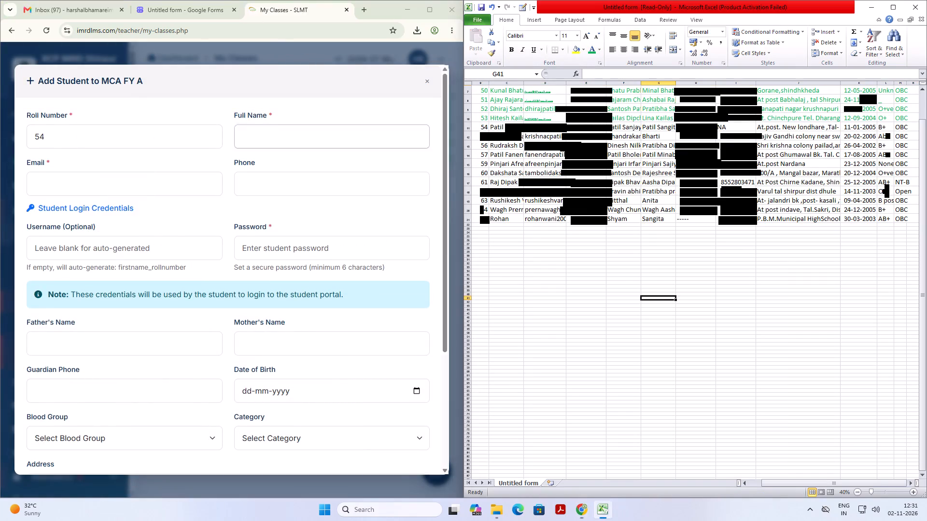
# Copy the full name from the roll number 54 student's Excel row into the form's Full Name field.
pyautogui.click(510, 128)
pyautogui.hotkey('ctrl', 'c')
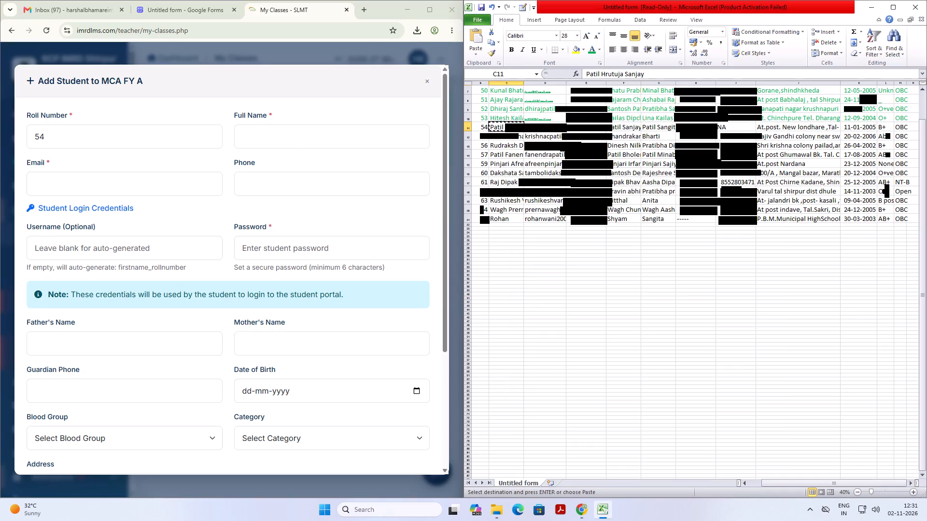
pyautogui.click(292, 141)
pyautogui.hotkey('ctrl', 'v')
# Copy the email address from the roll number 54 student's Excel row into the form's Email field.
pyautogui.click(127, 188)
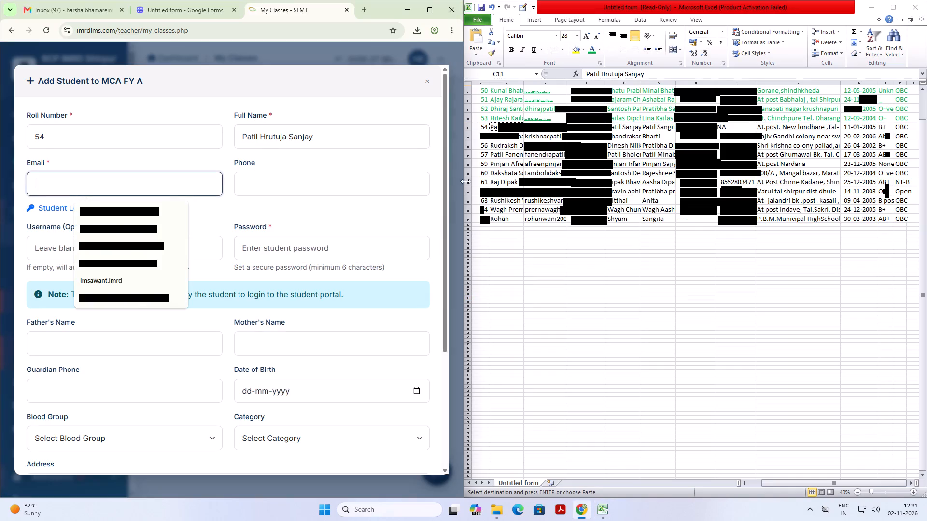
pyautogui.doubleClick(537, 126)
pyautogui.click(561, 147)
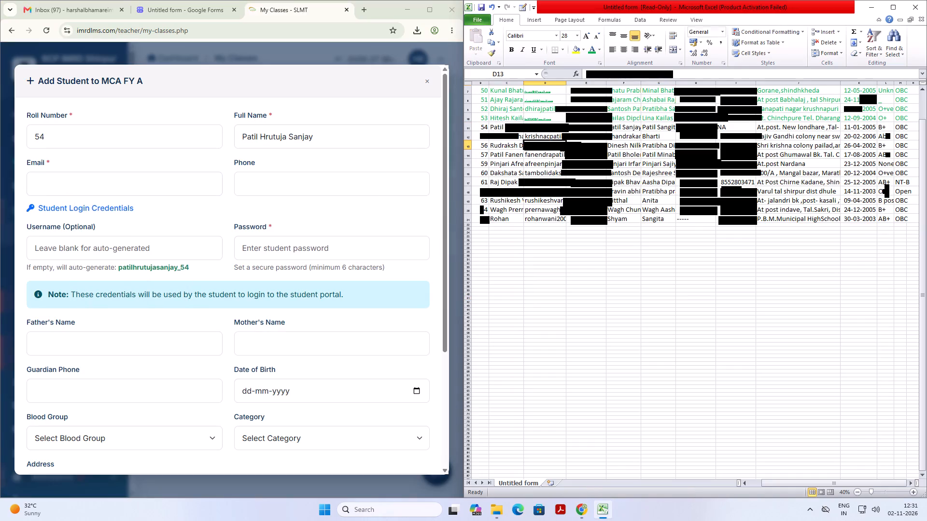
pyautogui.click(556, 130)
pyautogui.hotkey('ctrl', 'c')
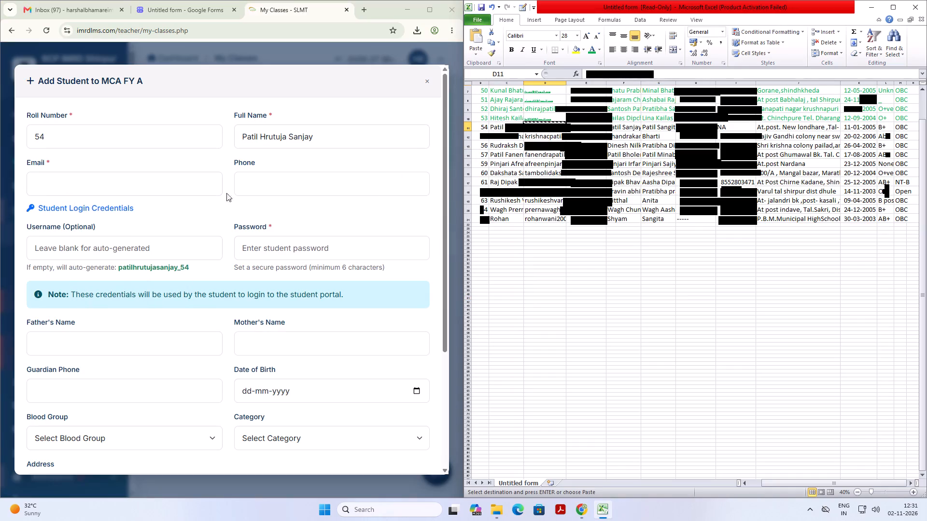
pyautogui.click(166, 183)
pyautogui.hotkey('ctrl', 'v')
# Copy the student's phone number from the roll number 54 student's Excel row into the form's Phone field.
pyautogui.click(292, 181)
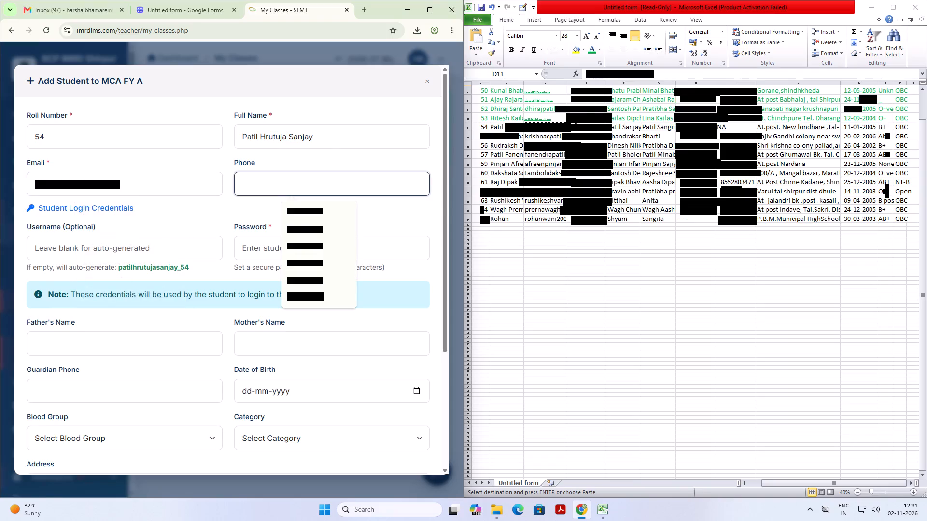
pyautogui.click(588, 132)
pyautogui.click(592, 127)
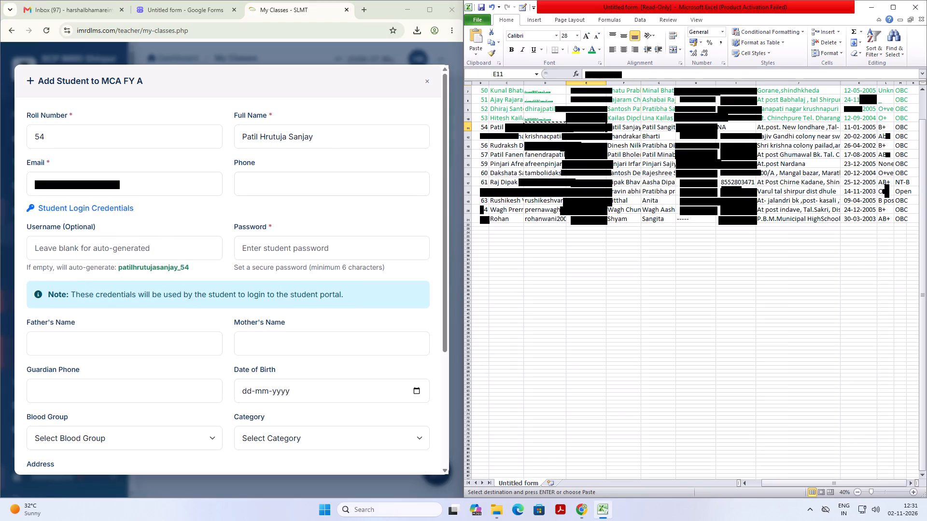
pyautogui.hotkey('ctrl', 'c')
pyautogui.click(301, 179)
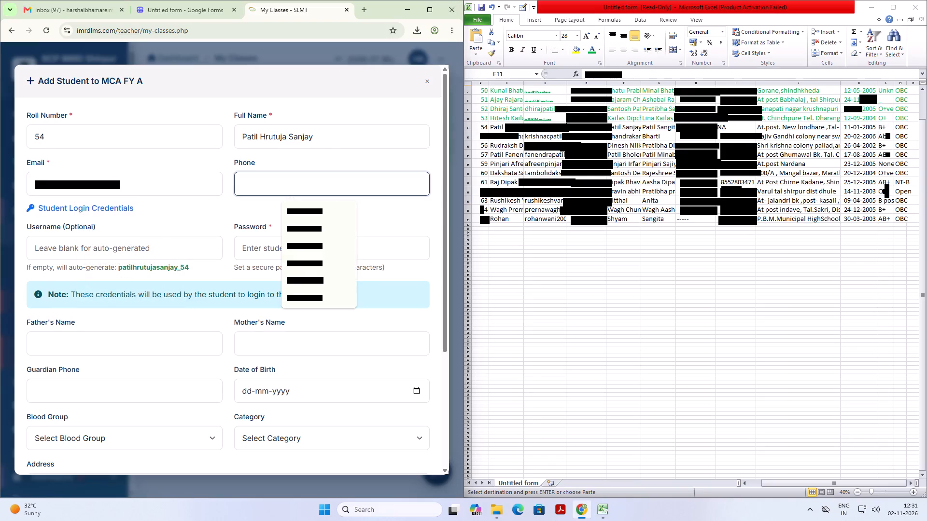
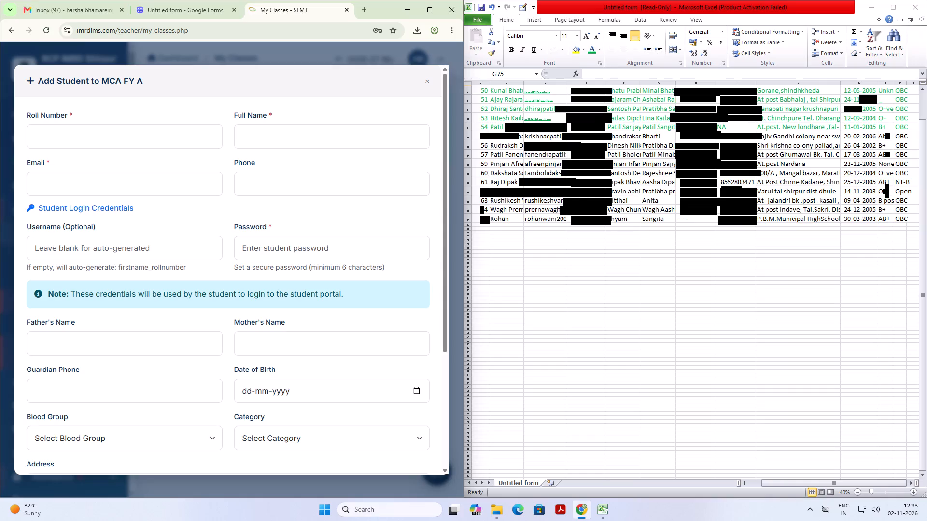
# Enter roll number 55 in the Add Student to MCA FY A form.
pyautogui.click(163, 118)
pyautogui.click(163, 131)
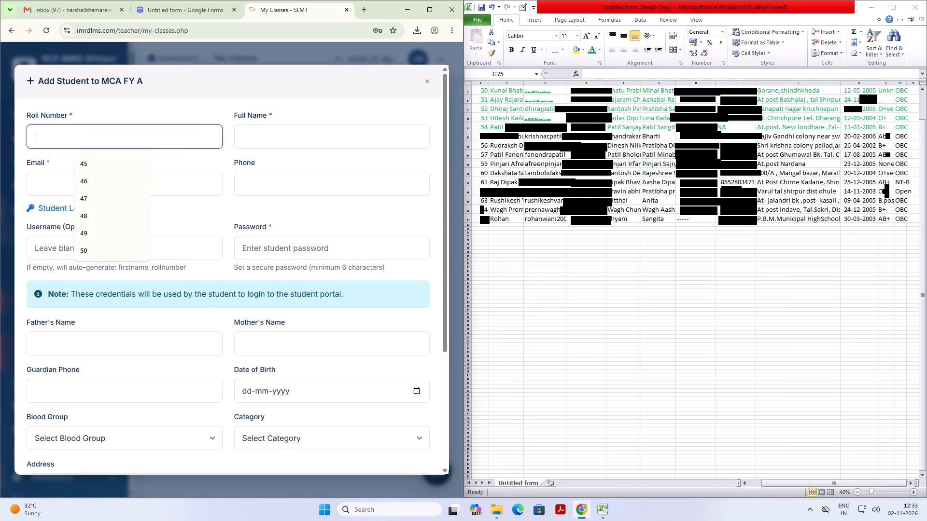
pyautogui.write('55')
pyautogui.press('Tab')
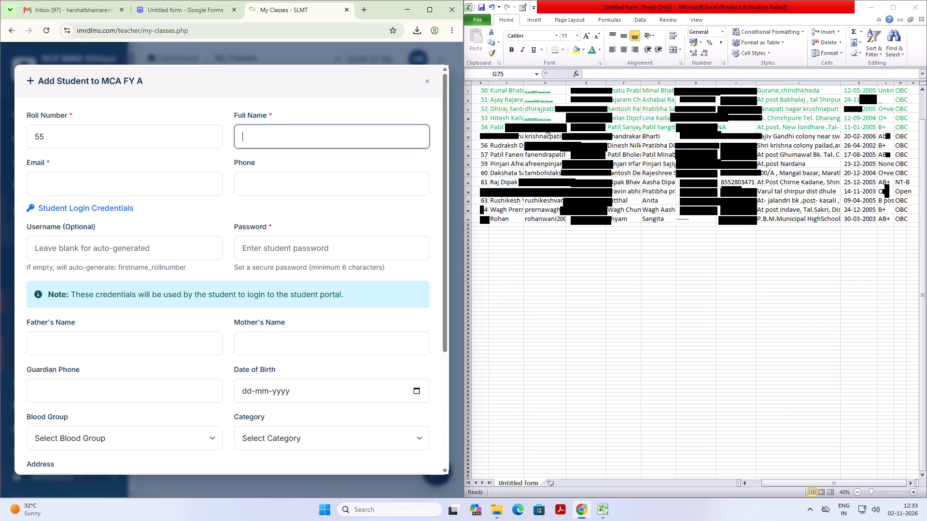
# Copy the full name from the roll number 55 student's Excel row into the form's Full Name field.
pyautogui.tripleClick(504, 138)
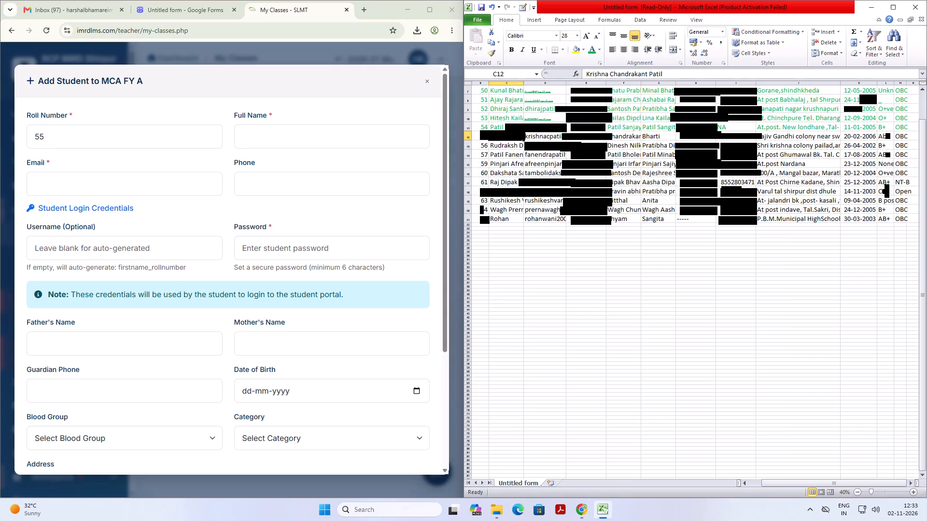
pyautogui.hotkey('ctrl', 'c')
pyautogui.click(272, 134)
pyautogui.hotkey('ctrl', 'v')
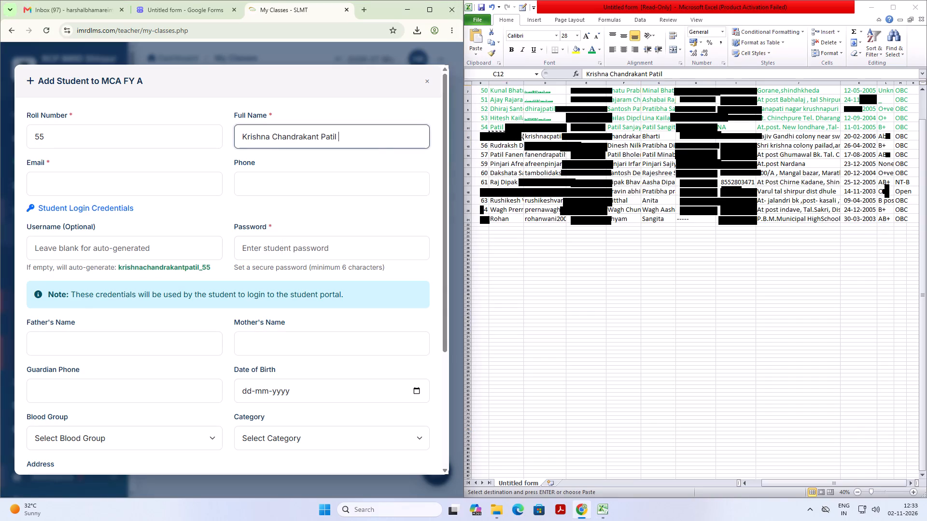
# Copy the email address from the roll number 55 student's Excel row into the form's Email field.
pyautogui.click(126, 180)
pyautogui.doubleClick(546, 139)
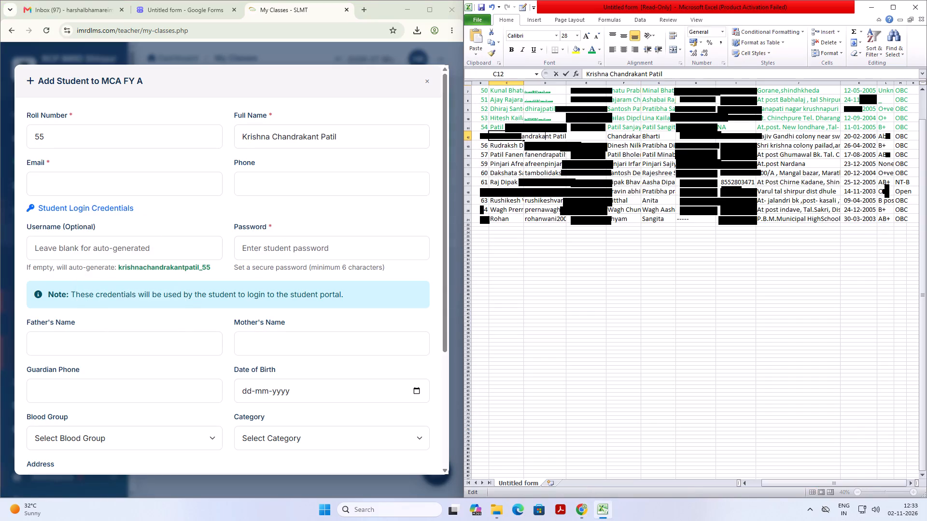
pyautogui.click(567, 164)
pyautogui.click(543, 139)
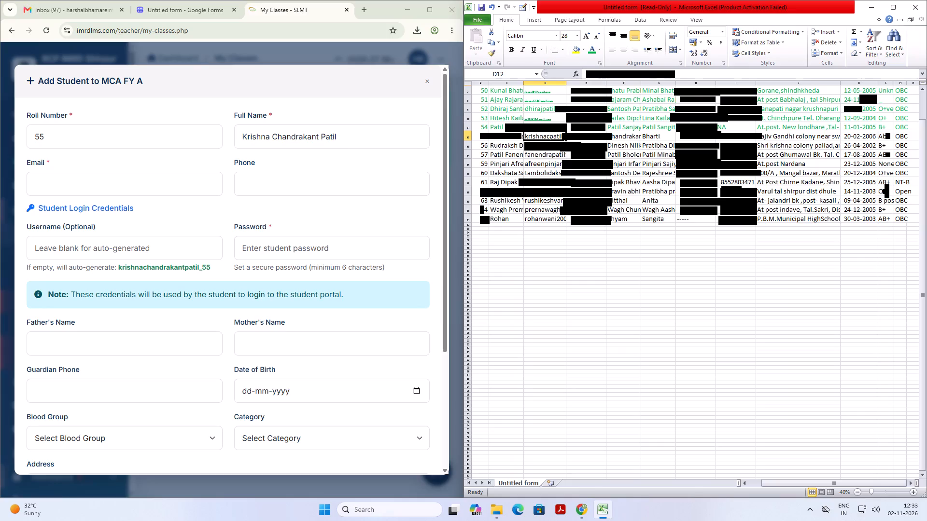
pyautogui.hotkey('ctrl', 'c')
pyautogui.click(91, 174)
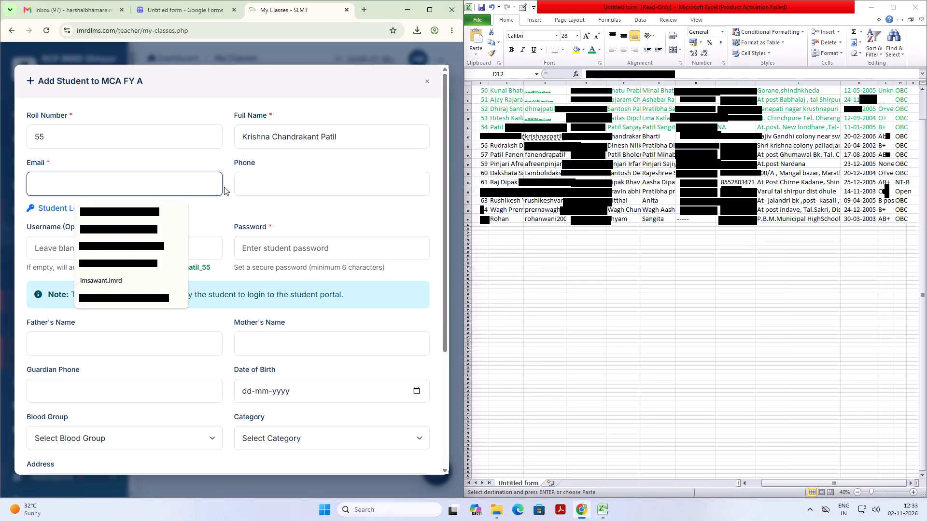
pyautogui.hotkey('ctrl', 'v')
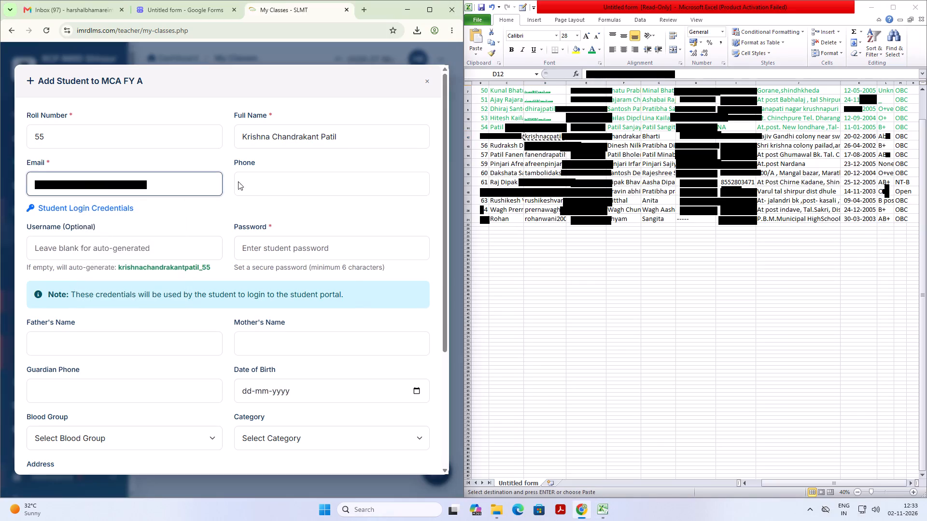
# Copy the student's phone number from the roll number 55 student's Excel row into the form's Phone field.
pyautogui.click(246, 177)
pyautogui.doubleClick(583, 134)
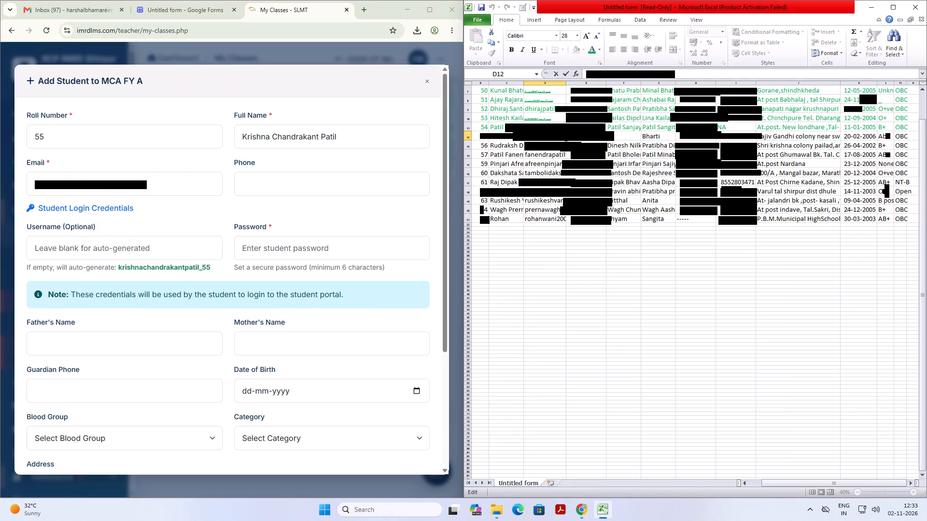
pyautogui.click(604, 143)
pyautogui.click(601, 139)
pyautogui.click(596, 138)
pyautogui.click(592, 135)
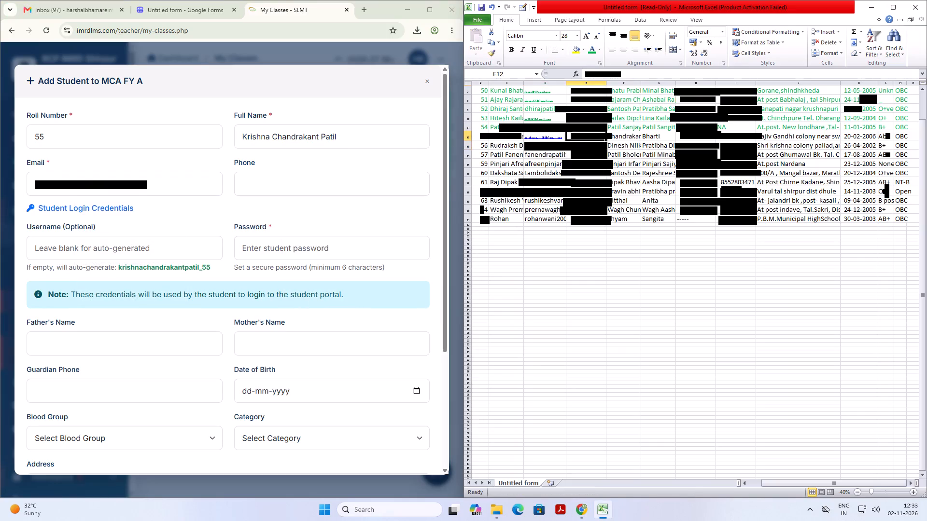
pyautogui.hotkey('ctrl', 'c')
pyautogui.click(318, 179)
pyautogui.hotkey('ctrl', 'v')
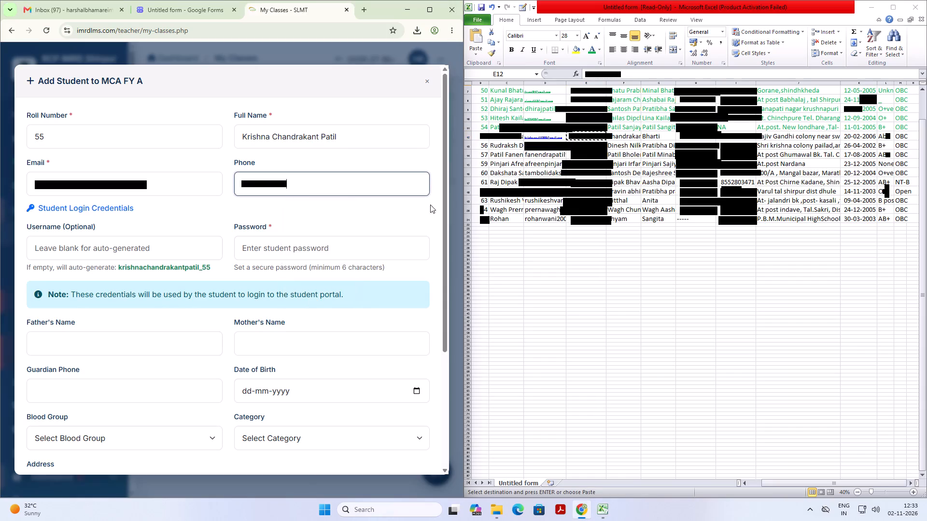
# Copy the father's name from the roll number 55 student's Excel row for the form's Father's Name field.
pyautogui.click(628, 138)
pyautogui.click(628, 138)
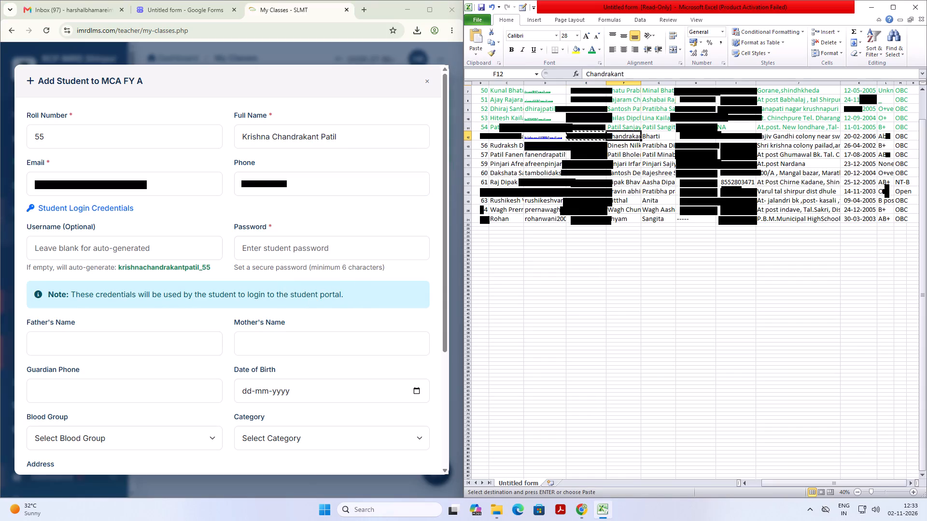
pyautogui.tripleClick(659, 311)
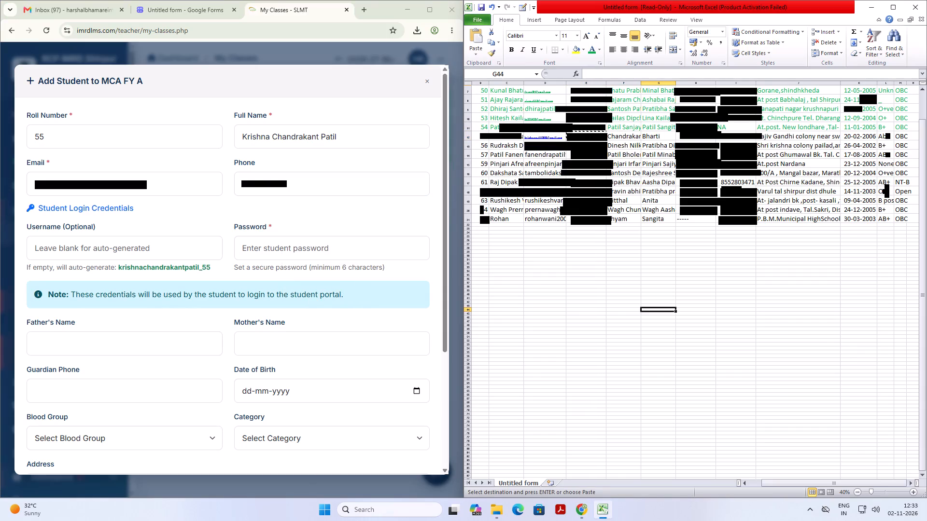
pyautogui.doubleClick(617, 137)
pyautogui.click(646, 252)
pyautogui.click(621, 137)
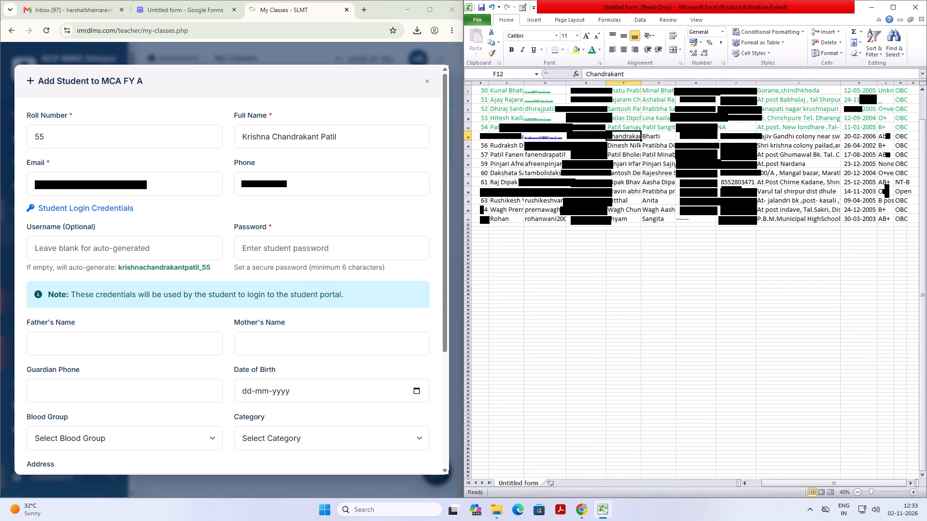
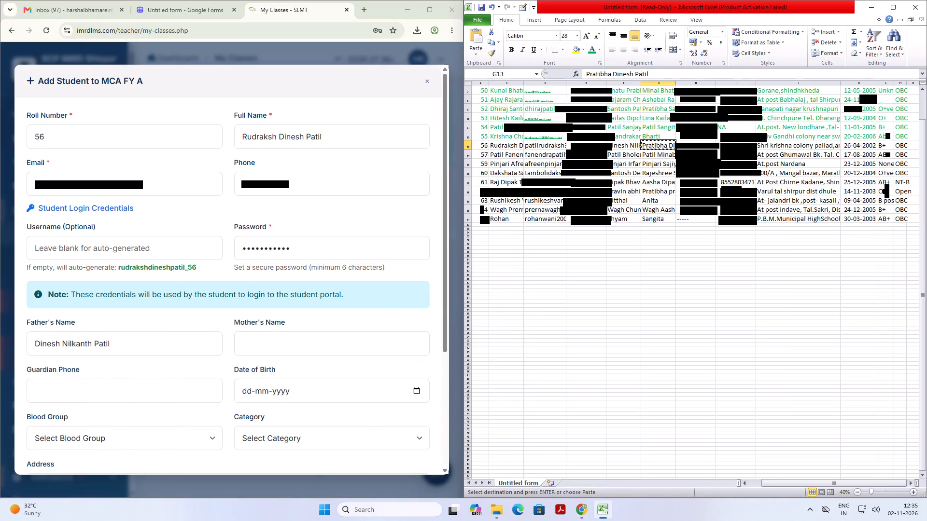
# Paste the copied mother's name of the roll number 56 student into the form's Mother's Name field.
pyautogui.click(277, 351)
pyautogui.hotkey('ctrl', 'v')
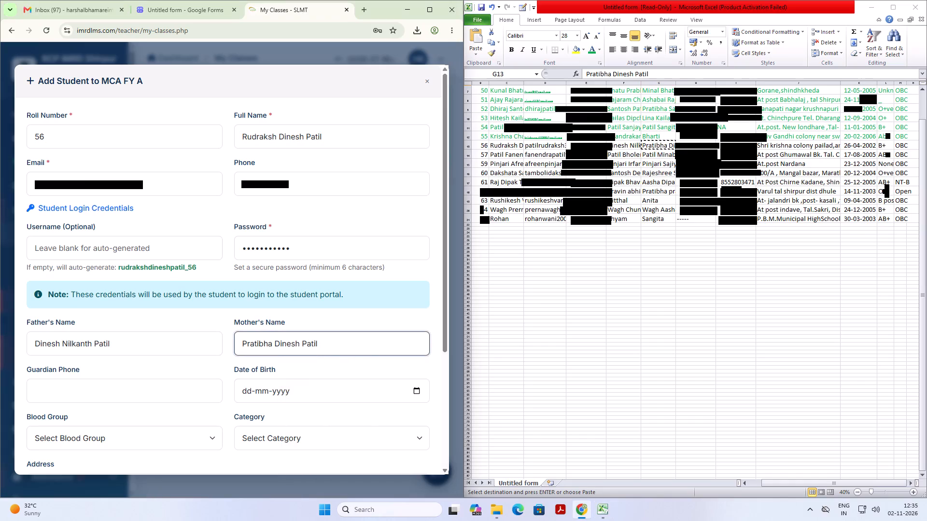
# Copy the guardian's phone number from the roll number 56 row in Excel into the form's Guardian Phone field.
pyautogui.click(179, 383)
pyautogui.doubleClick(703, 144)
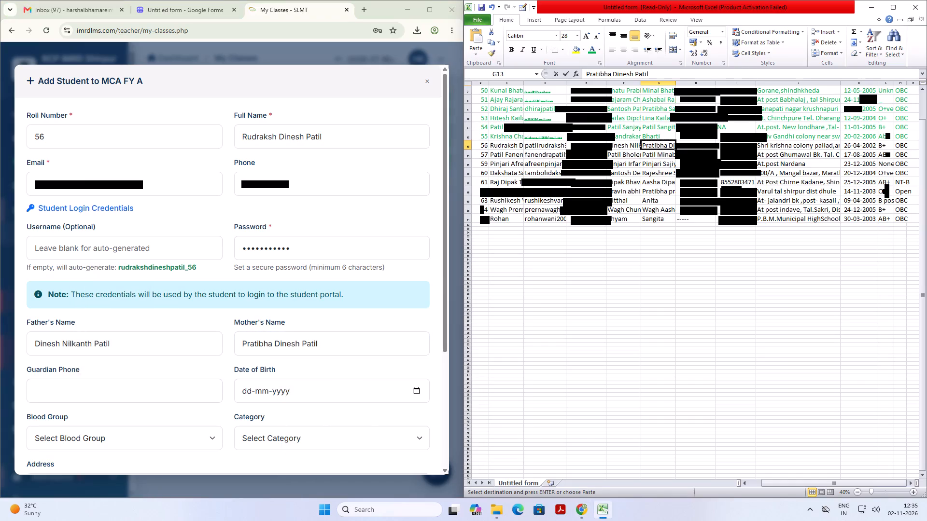
pyautogui.click(710, 179)
pyautogui.click(700, 146)
pyautogui.hotkey('ctrl', 'c')
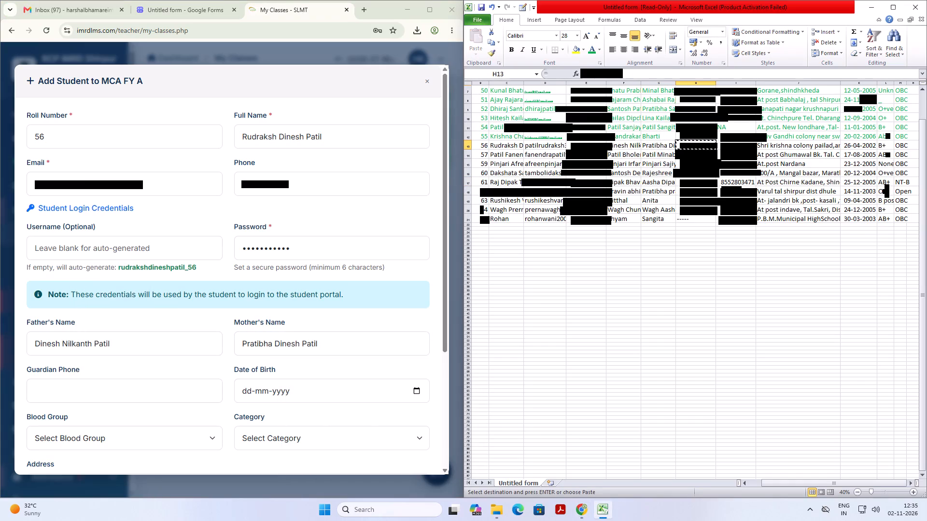
pyautogui.click(48, 392)
pyautogui.hotkey('ctrl', 'v')
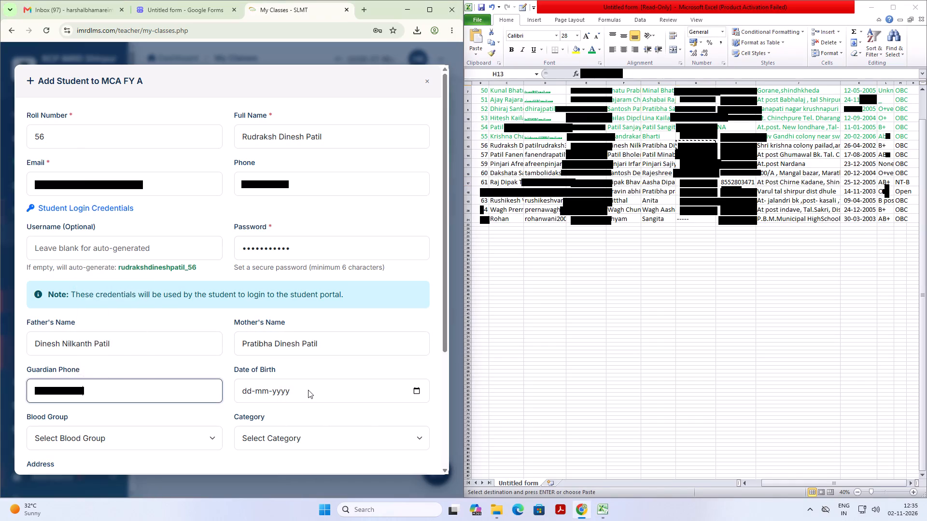
# Enter the roll number 56 student's date of birth from the sheet in the Date of Birth field.
pyautogui.click(308, 390)
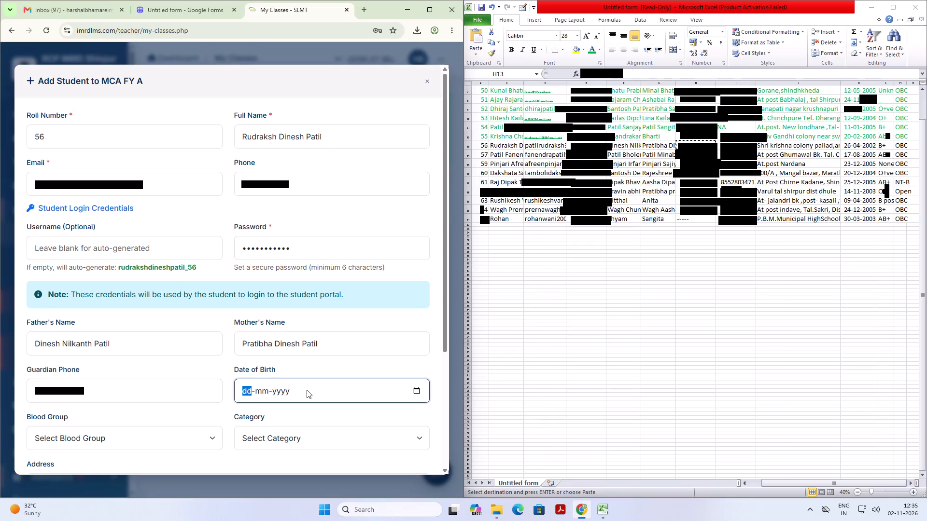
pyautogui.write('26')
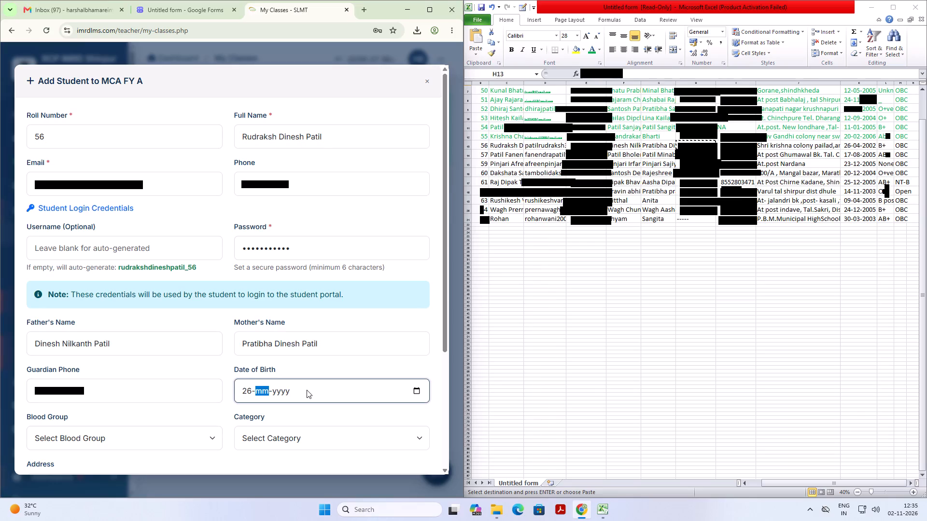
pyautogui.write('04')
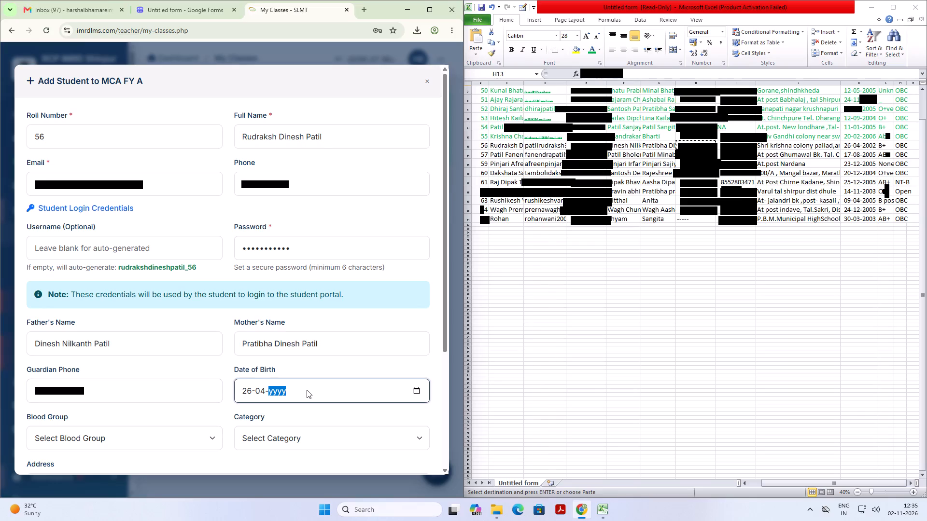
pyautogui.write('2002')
# Set the student's blood group to B+ and the category to OBC.
pyautogui.click(133, 439)
pyautogui.click(47, 347)
pyautogui.click(302, 443)
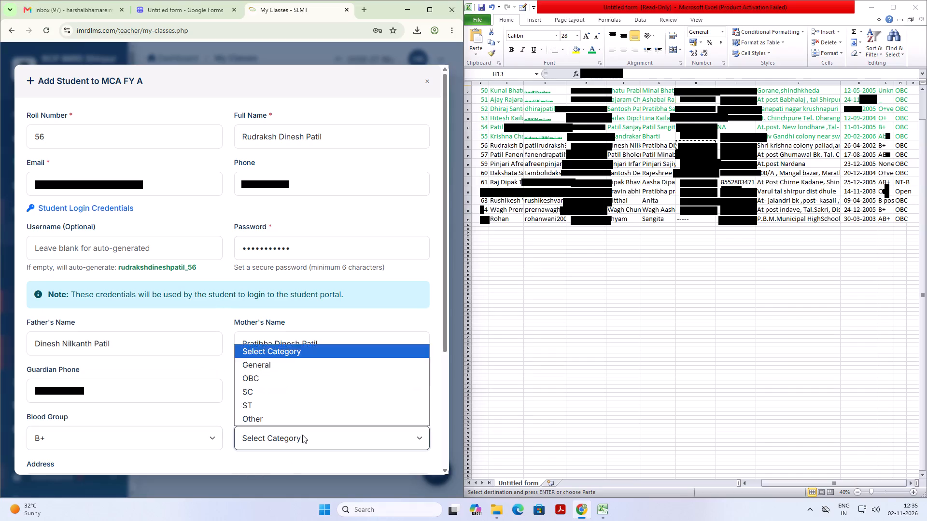
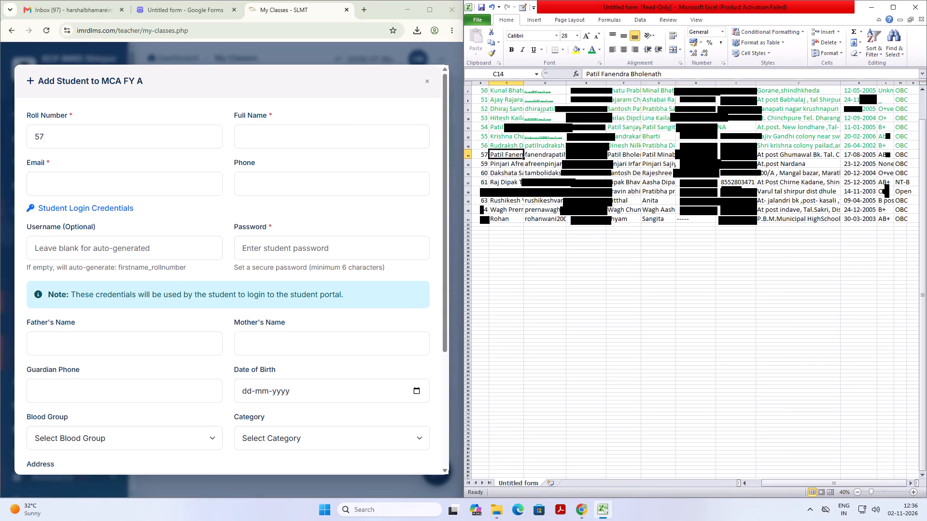
# Copy the roll number 57 student's name from the Excel sheet into the form's Full Name field.
pyautogui.hotkey('ctrl', 'c')
pyautogui.click(313, 116)
pyautogui.click(316, 129)
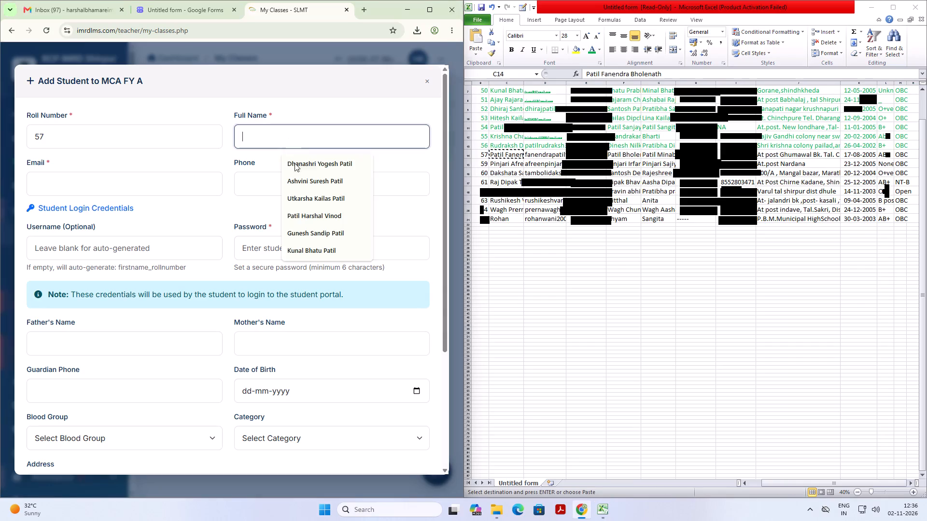
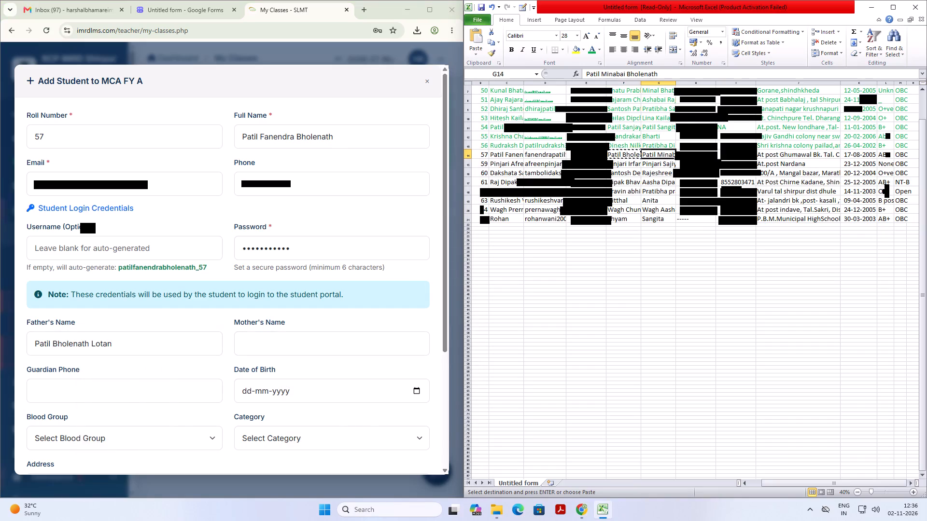
# Copy the mother's name from the roll number 57 row of the Excel sheet into the form's Mother's Name field.
pyautogui.hotkey('ctrl', 'c')
pyautogui.click(320, 341)
pyautogui.hotkey('ctrl', 'v')
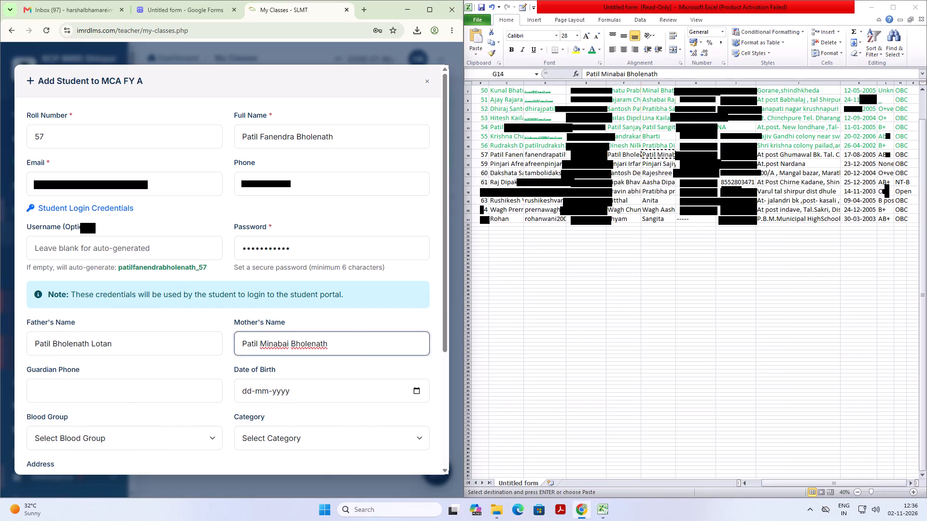
# Fill the form's Guardian Phone field with the guardian's number from the roll number 57 row of the Excel sheet.
pyautogui.click(73, 395)
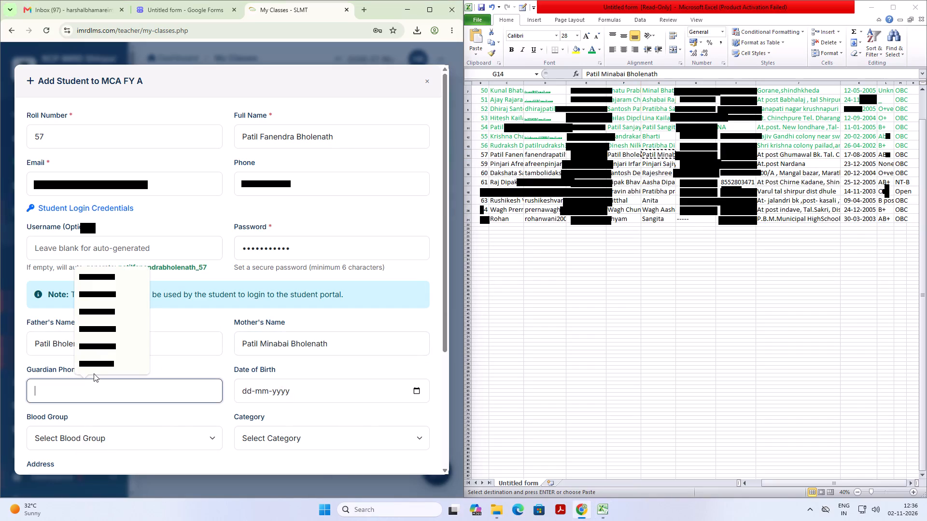
pyautogui.click(127, 387)
pyautogui.doubleClick(699, 154)
pyautogui.click(707, 208)
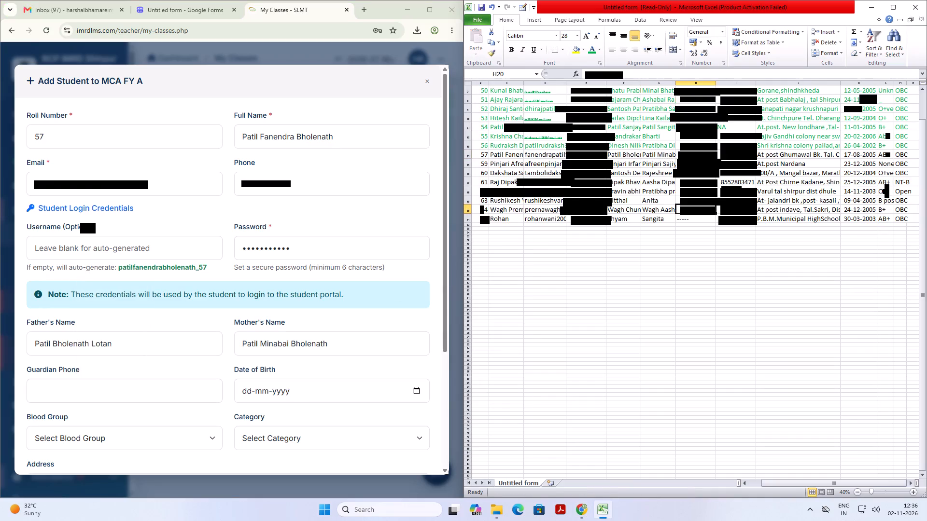
pyautogui.click(695, 157)
pyautogui.hotkey('ctrl', 'c')
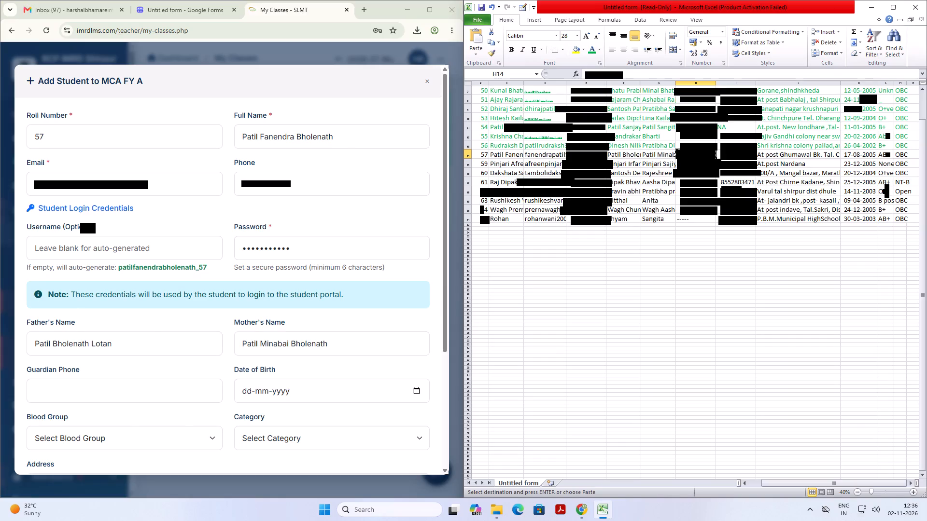
pyautogui.click(95, 392)
pyautogui.hotkey('ctrl', 'v')
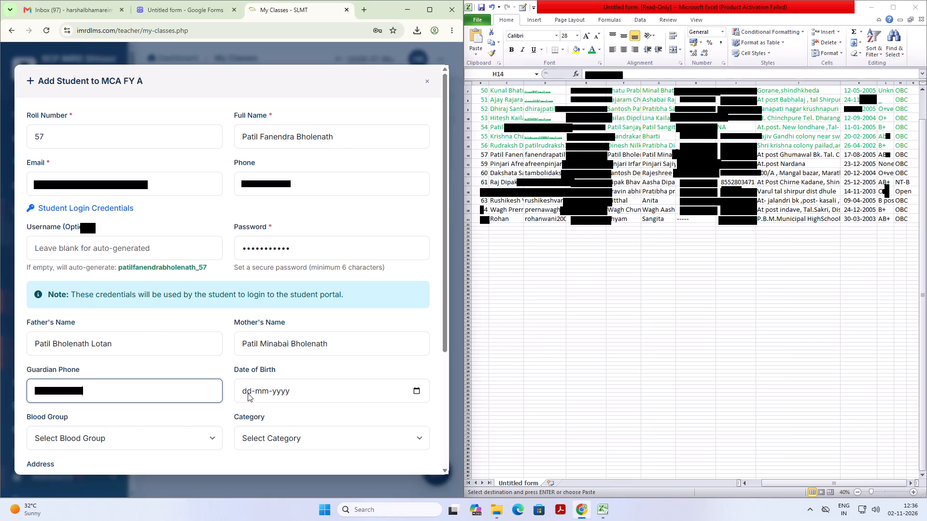
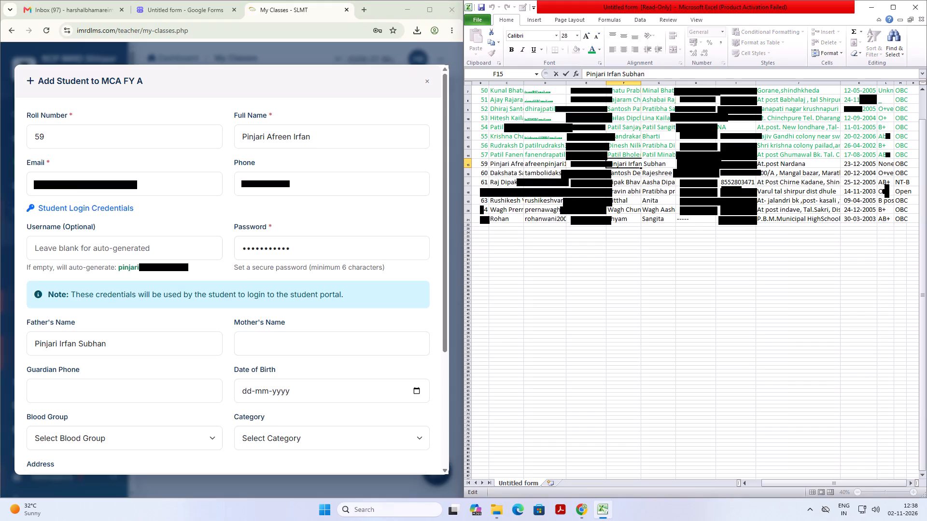
# Copy the mother's name from the roll number 59 row of the Excel sheet into the form's Mother's Name field.
pyautogui.click(660, 251)
pyautogui.click(665, 165)
pyautogui.hotkey('ctrl', 'c')
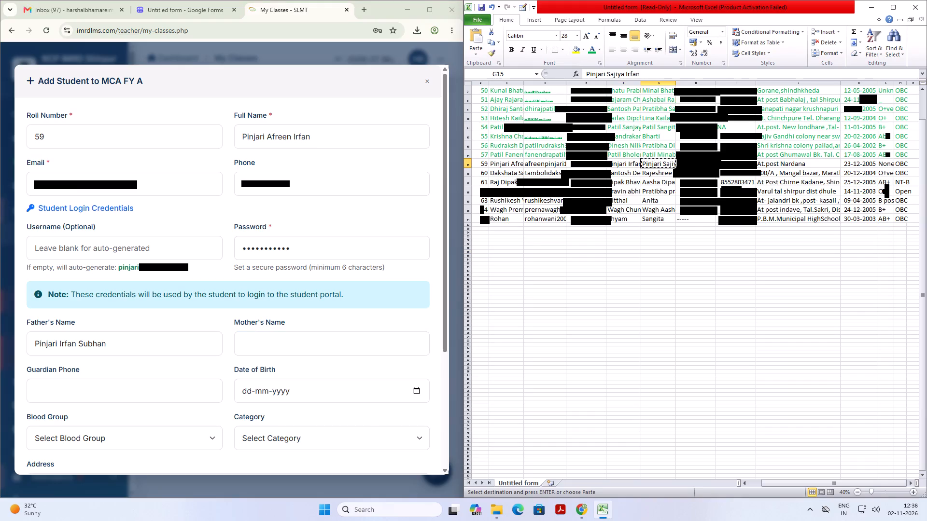
pyautogui.click(332, 353)
pyautogui.hotkey('ctrl', 'v')
# Copy the guardian's phone number from the roll number 59 row of the sheet into the Guardian Phone field.
pyautogui.click(89, 390)
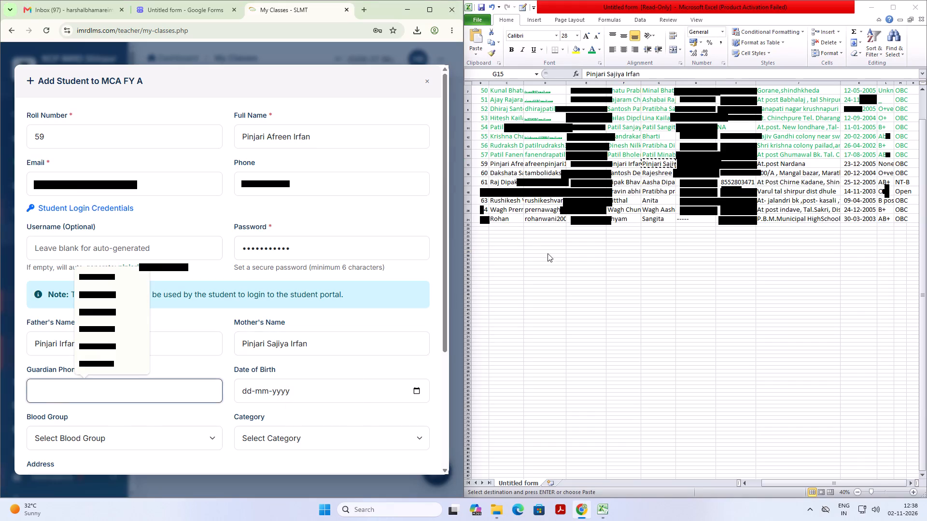
pyautogui.click(705, 168)
pyautogui.click(706, 167)
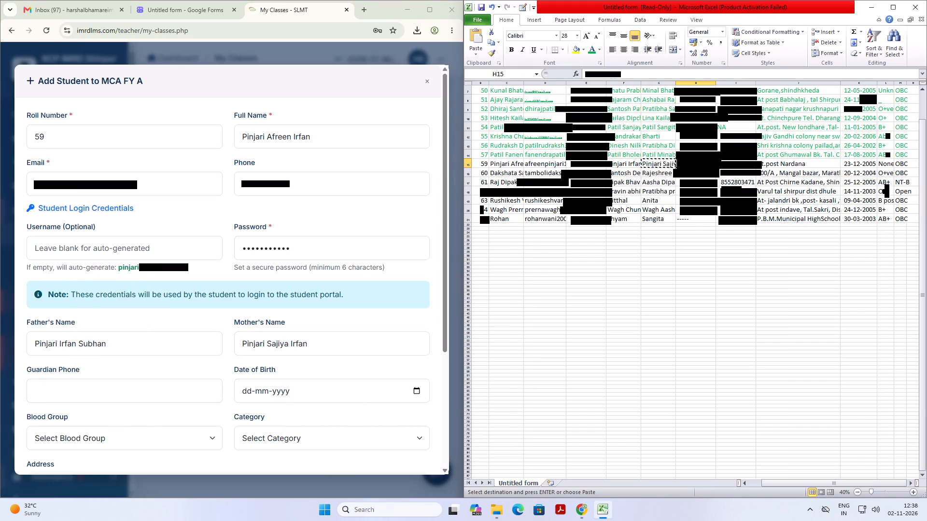
pyautogui.hotkey('ctrl', 'c')
pyautogui.click(117, 384)
pyautogui.hotkey('ctrl', 'v')
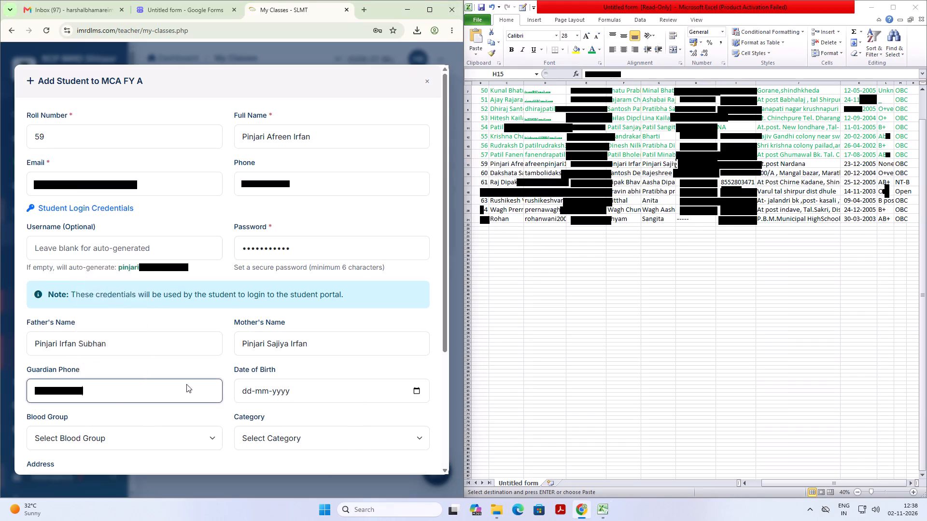
# Enter the date of birth listed for roll number 59 and set the student's category to OBC.
pyautogui.click(250, 393)
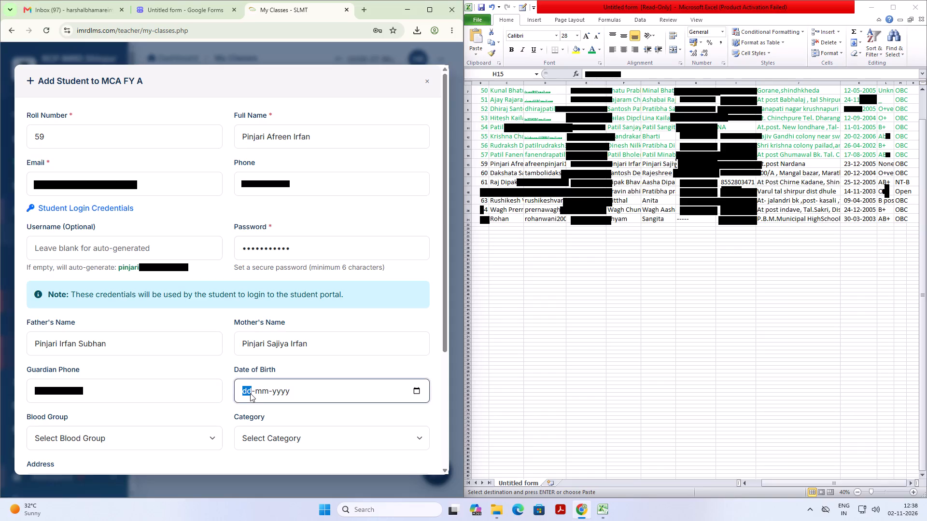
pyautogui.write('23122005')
pyautogui.click(132, 444)
pyautogui.click(132, 444)
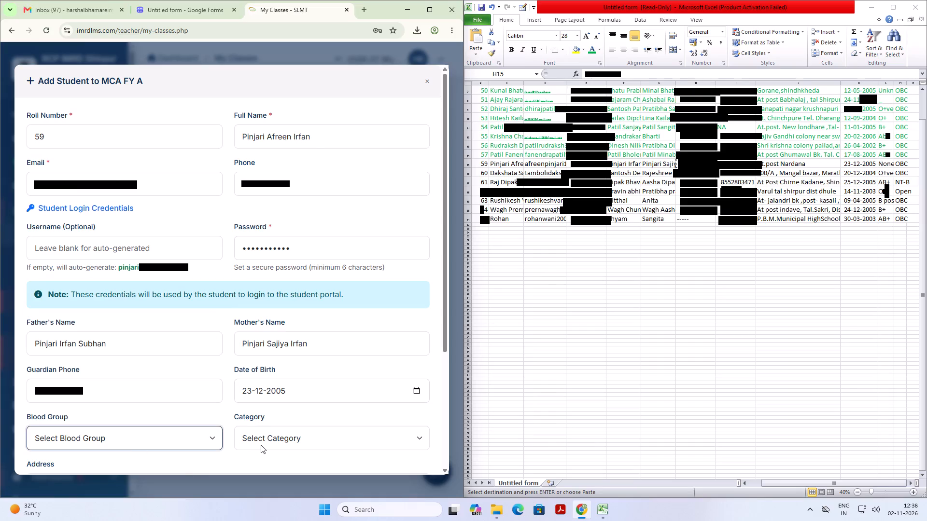
pyautogui.click(261, 445)
pyautogui.click(255, 379)
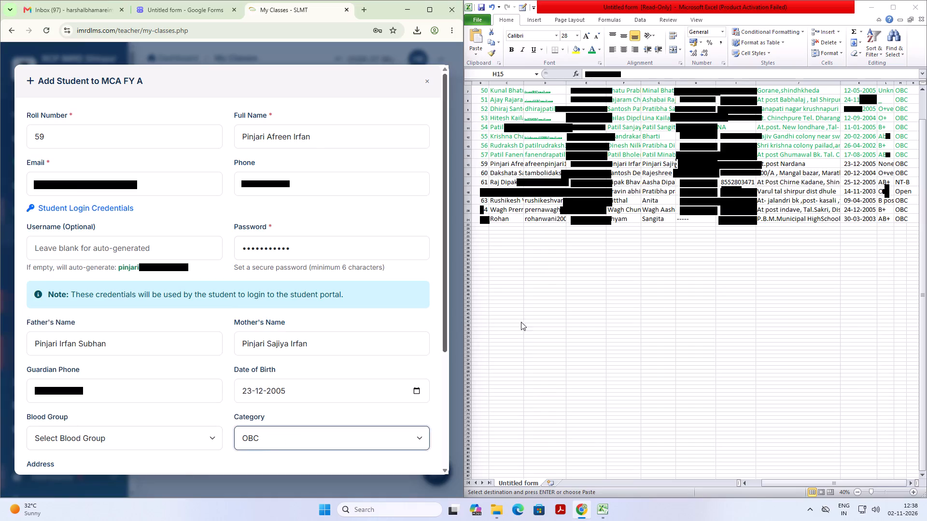
# Copy the address from the roll number 59 row of the sheet into the Address field and submit the new student.
pyautogui.click(779, 160)
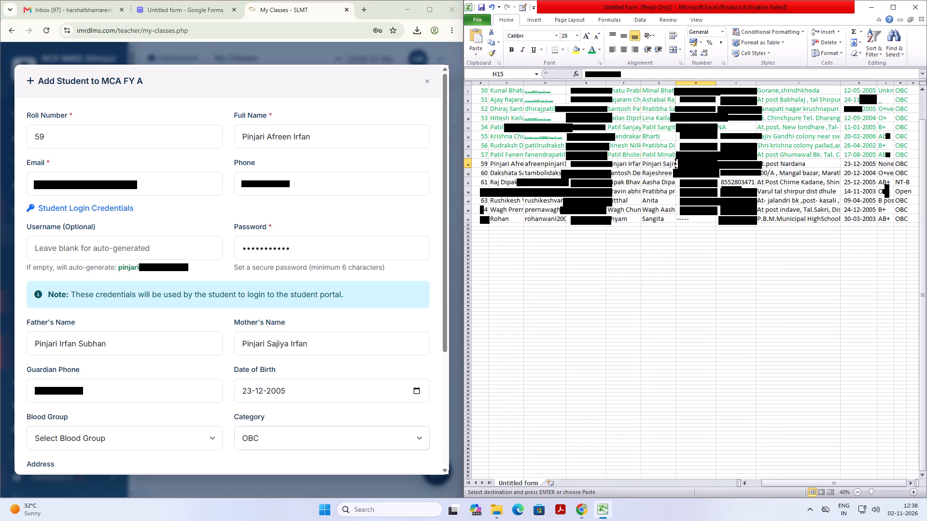
pyautogui.click(790, 163)
pyautogui.hotkey('ctrl', 'c')
pyautogui.scroll(-4, 30, 318)
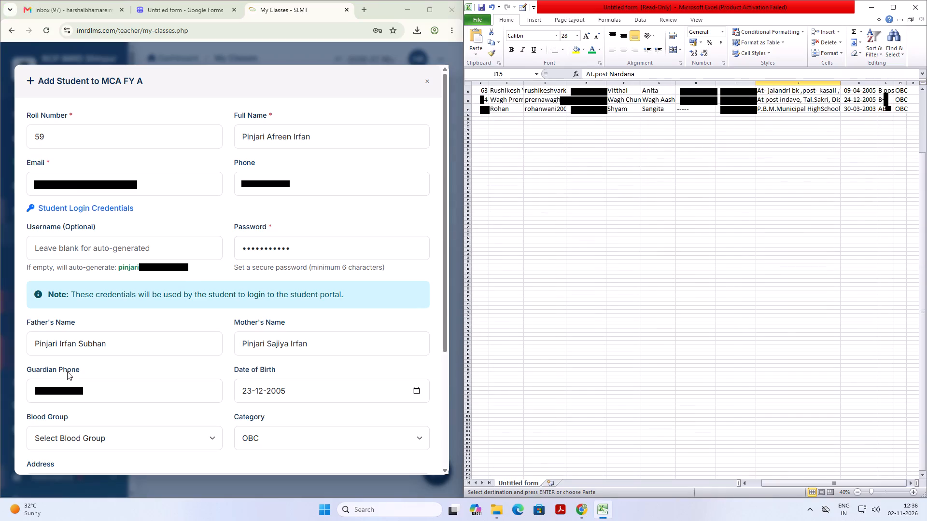
pyautogui.click(225, 354)
pyautogui.scroll(-6, 225, 354)
pyautogui.click(116, 325)
pyautogui.hotkey('ctrl', 'v')
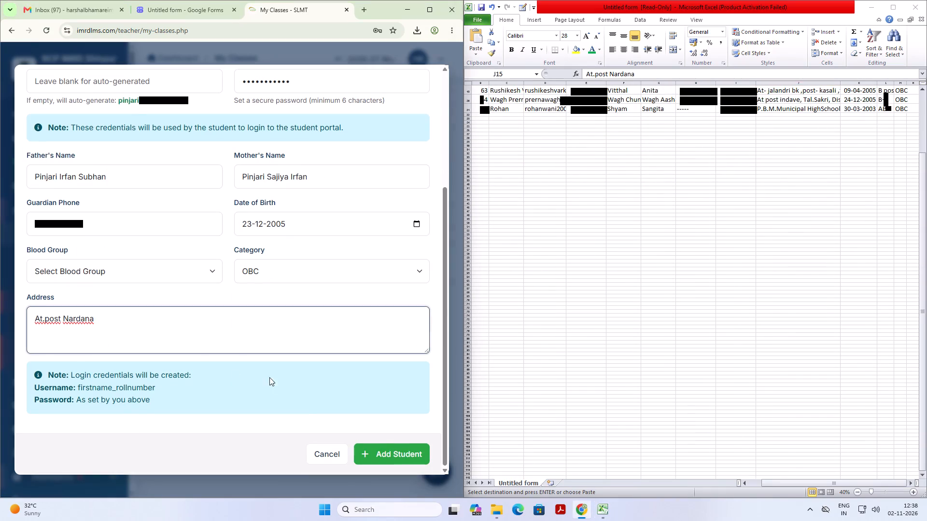
pyautogui.click(386, 450)
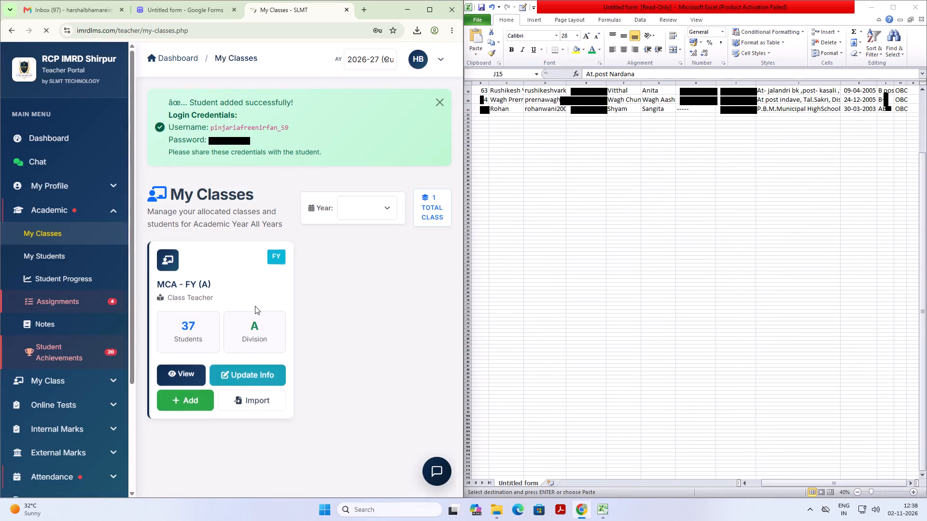
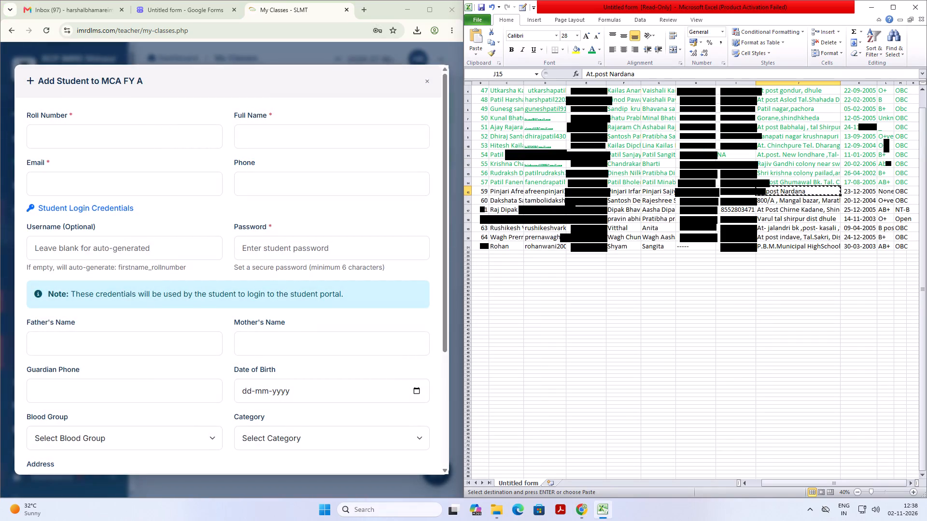
# Mark the completed roll number 59 row of the Excel sheet with green font colour.
pyautogui.click(467, 194)
pyautogui.click(467, 194)
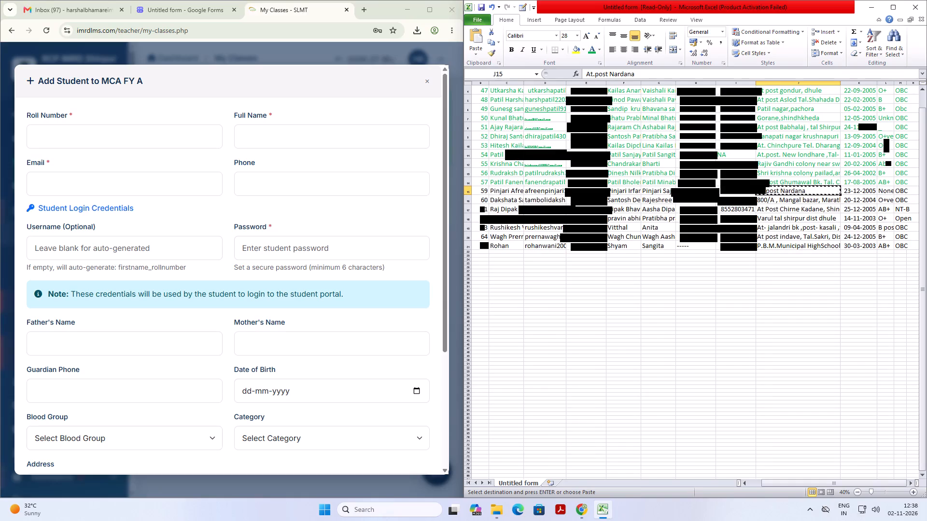
pyautogui.click(468, 191)
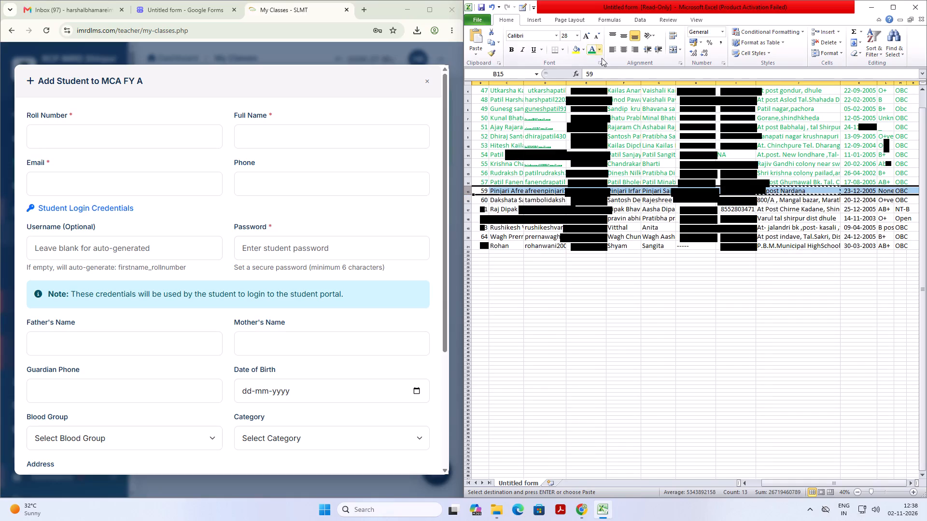
pyautogui.click(593, 53)
pyautogui.click(620, 307)
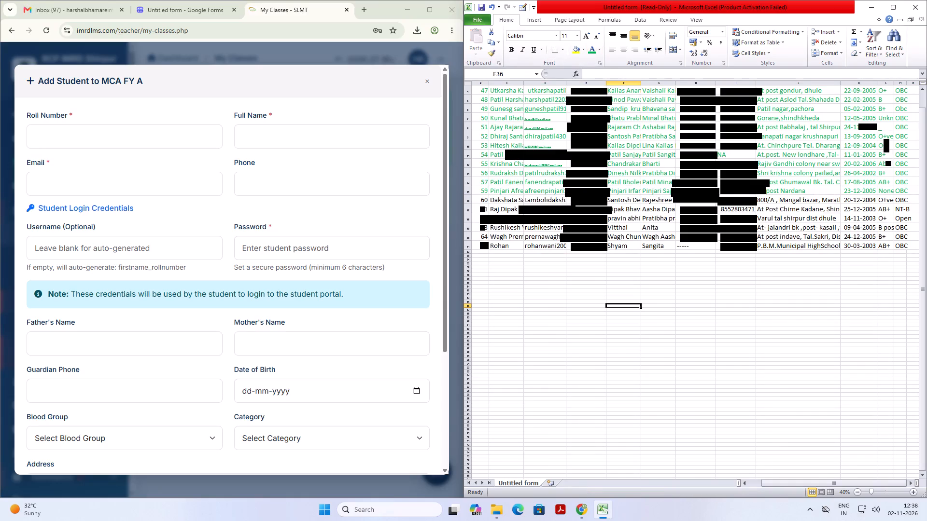
# Enter roll number 60 in the new student form and copy that row's student name from the sheet into the Full Name field.
pyautogui.click(106, 150)
pyautogui.click(100, 133)
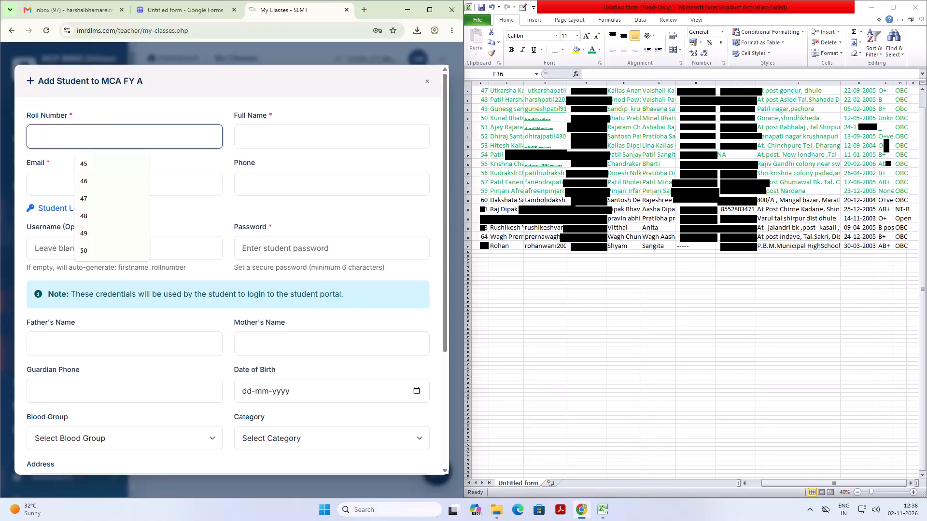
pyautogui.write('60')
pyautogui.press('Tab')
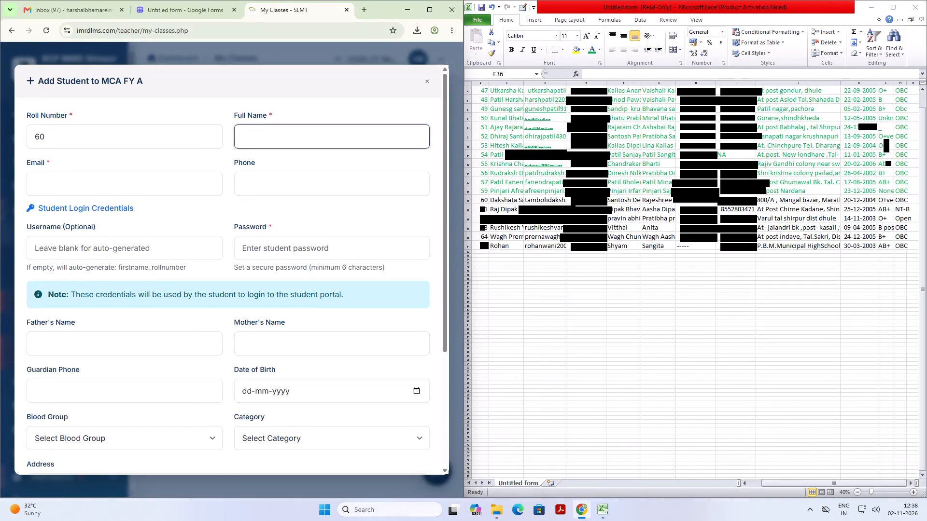
pyautogui.doubleClick(500, 199)
pyautogui.click(500, 199)
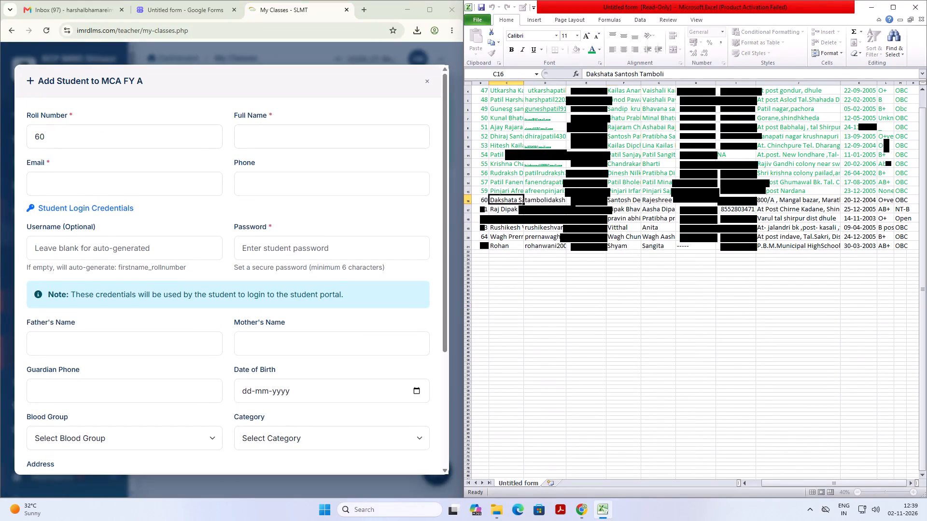
pyautogui.click(500, 199)
pyautogui.click(515, 218)
pyautogui.click(510, 200)
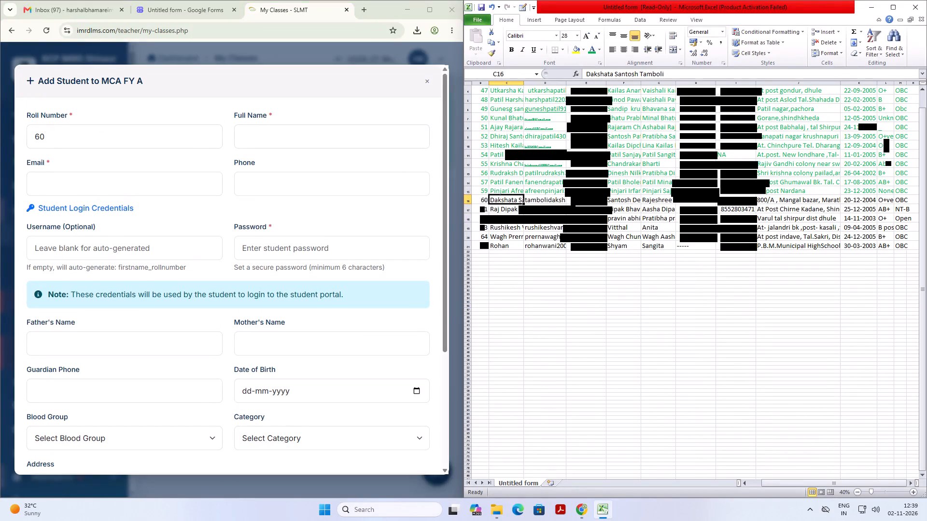
pyautogui.hotkey('ctrl', 'c')
pyautogui.click(357, 142)
pyautogui.hotkey('ctrl', 'v')
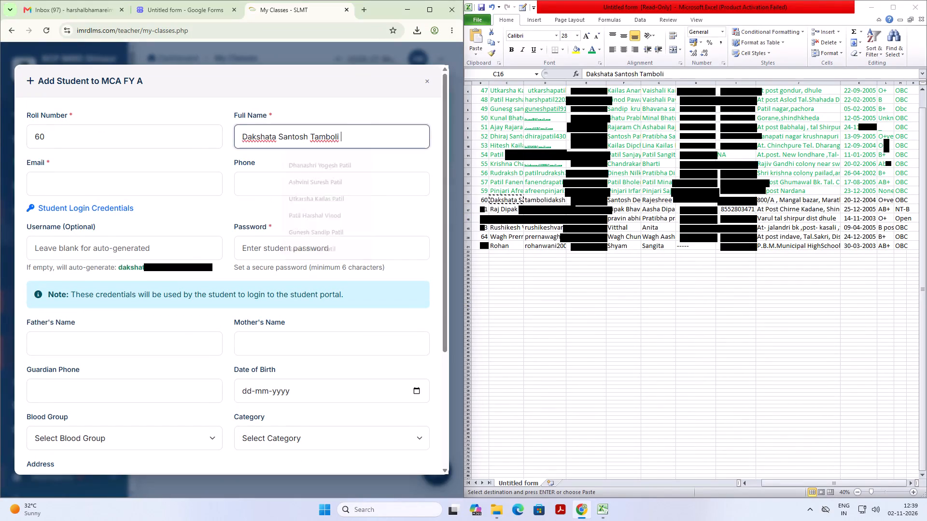
# Copy the email address from the roll number 60 row of the sheet for the form's Email field.
pyautogui.doubleClick(553, 198)
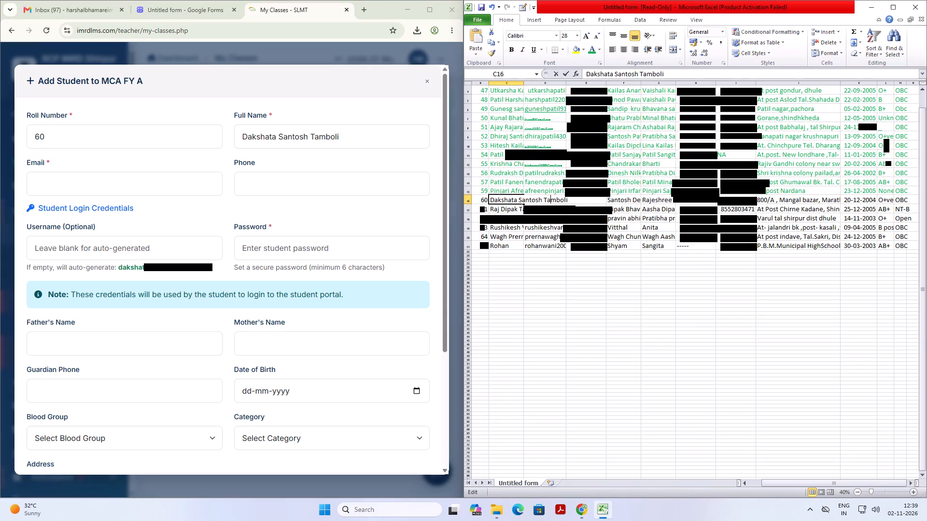
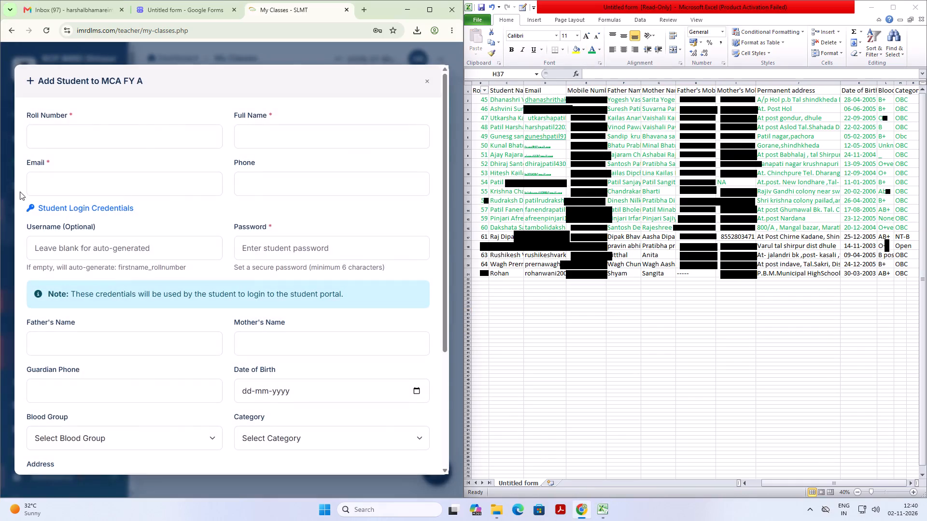
# Enter roll number 61 in the Add Student form and fill Full Name with the student name copied from that roll number's Excel row.
pyautogui.click(58, 142)
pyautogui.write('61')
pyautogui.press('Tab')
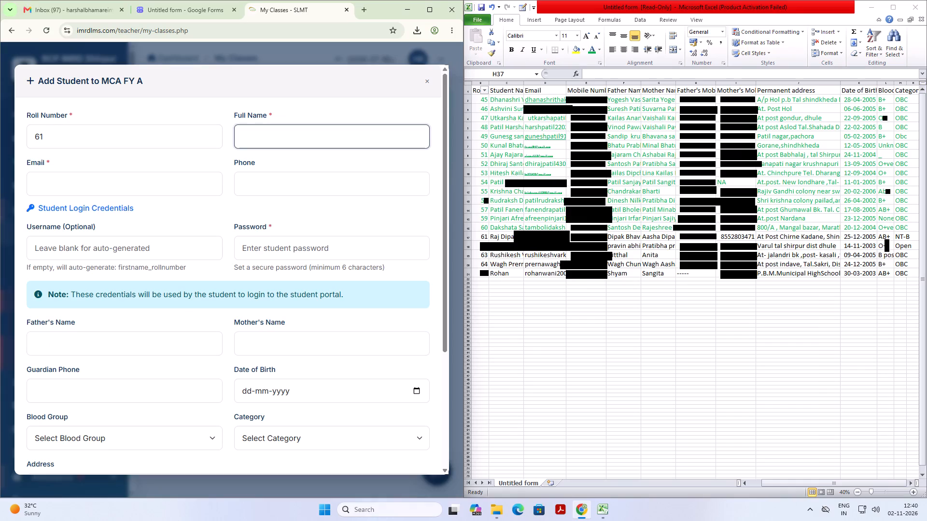
pyautogui.click(509, 233)
pyautogui.click(518, 236)
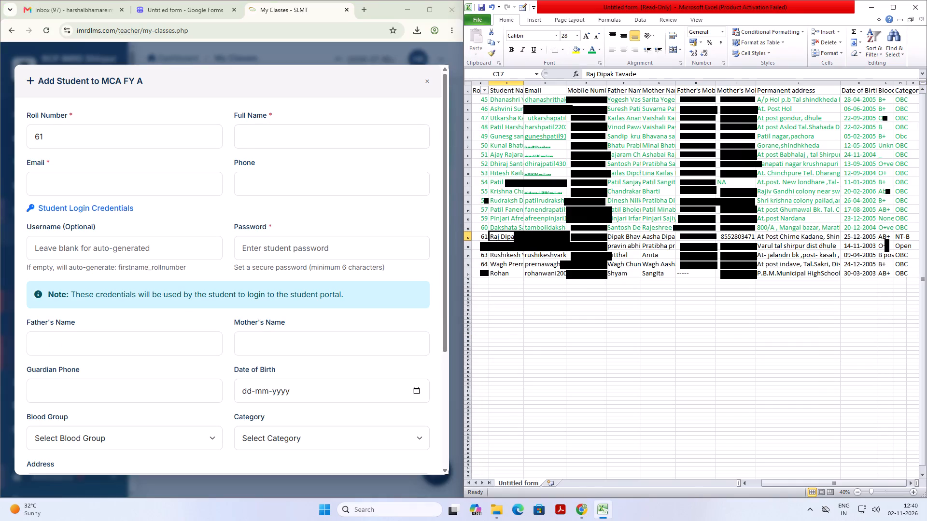
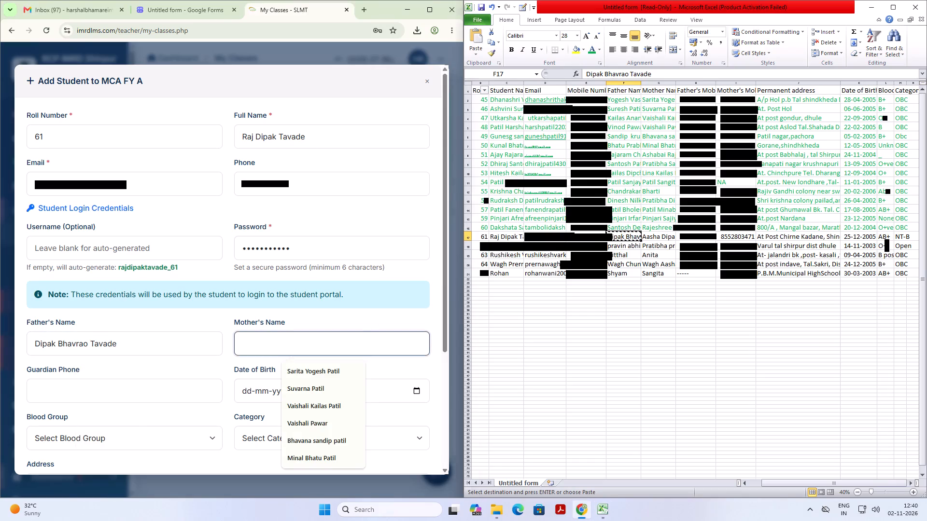
# Copy the mother's name from roll number 61's Excel row into the form's Mother's Name field.
pyautogui.click(677, 307)
pyautogui.click(661, 236)
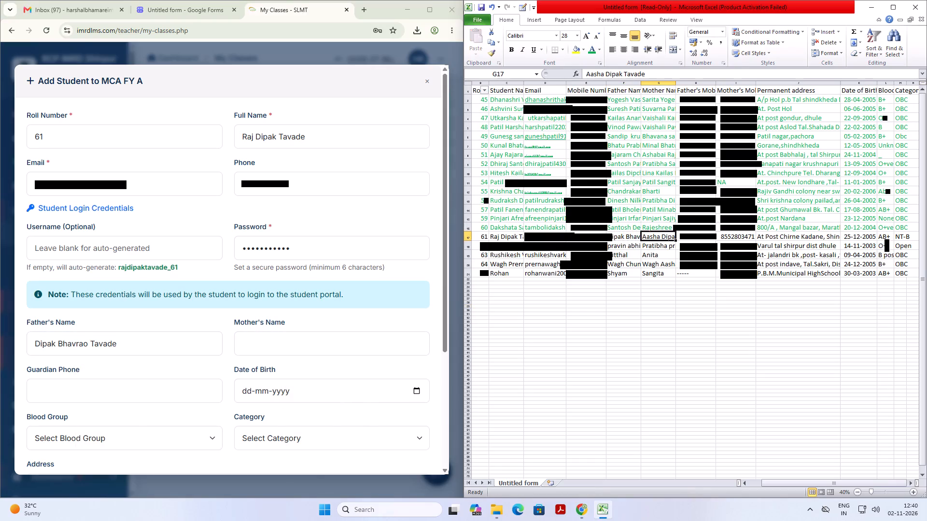
pyautogui.hotkey('ctrl', 'c')
pyautogui.click(367, 339)
pyautogui.hotkey('ctrl', 'v')
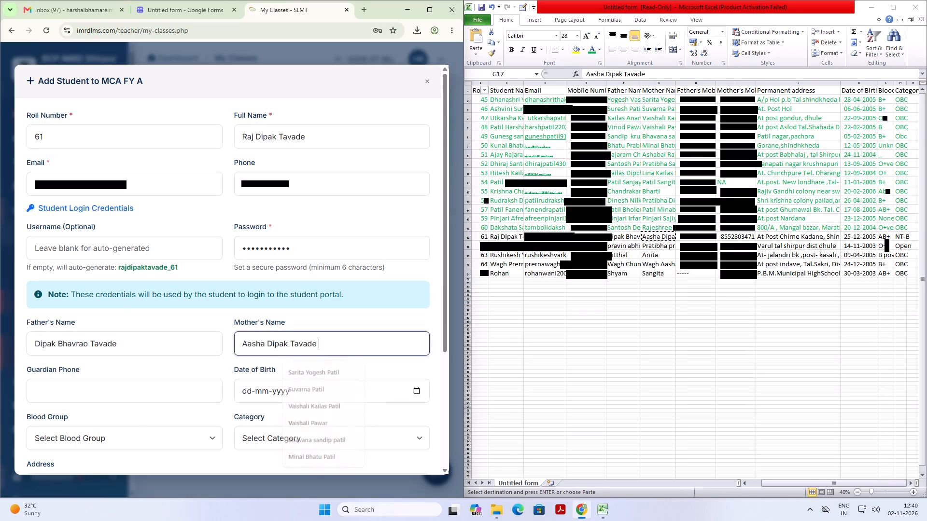
# Copy the father's mobile number from roll number 61's Excel row into the form's Guardian Phone field.
pyautogui.click(118, 401)
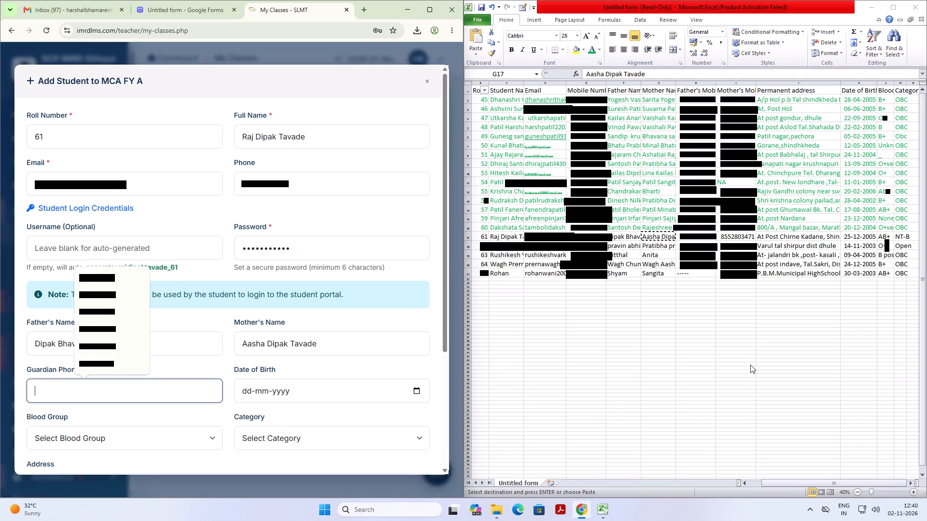
pyautogui.click(749, 367)
pyautogui.click(697, 234)
pyautogui.hotkey('ctrl', 'c')
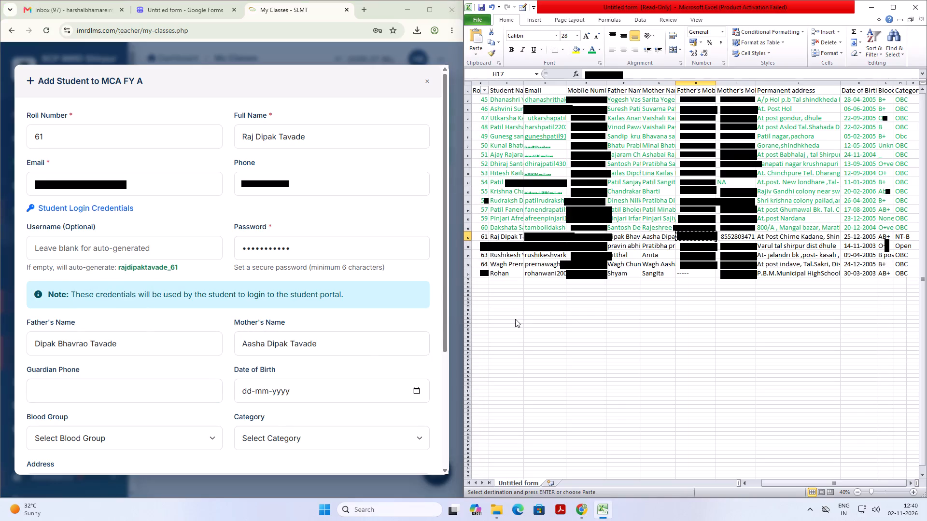
pyautogui.click(111, 378)
pyautogui.click(112, 390)
pyautogui.hotkey('ctrl', 'v')
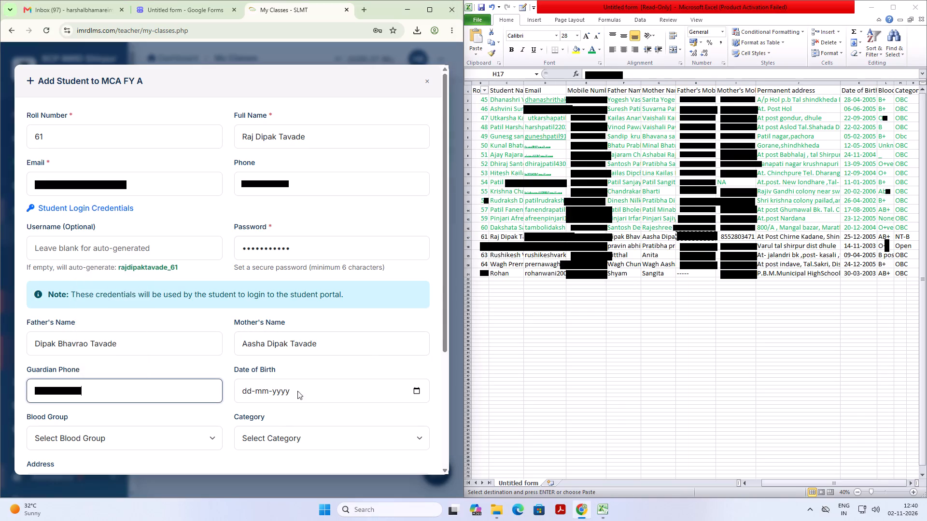
# Enter the date of birth from roll number 61's Excel row in the form's Date of Birth field.
pyautogui.click(248, 394)
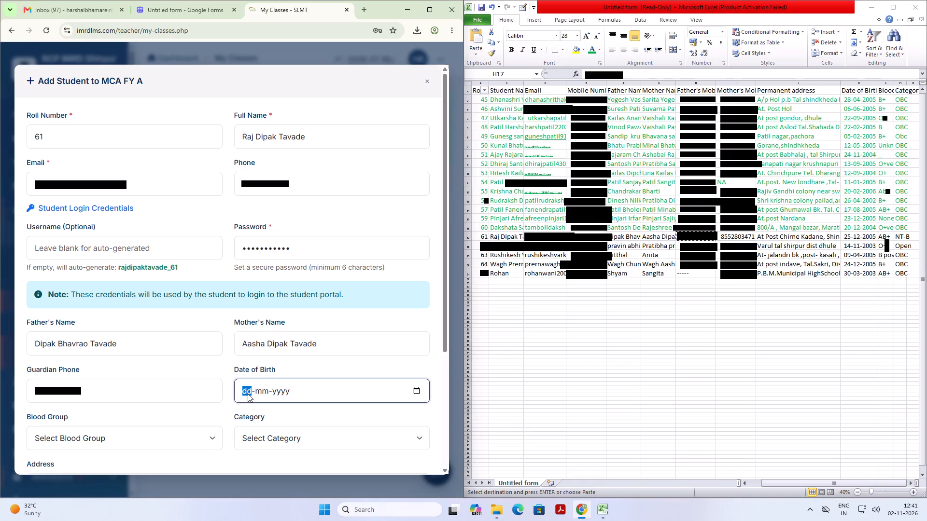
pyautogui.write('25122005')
# Copy the permanent address from roll number 61's Excel row into the form's Address field.
pyautogui.doubleClick(779, 234)
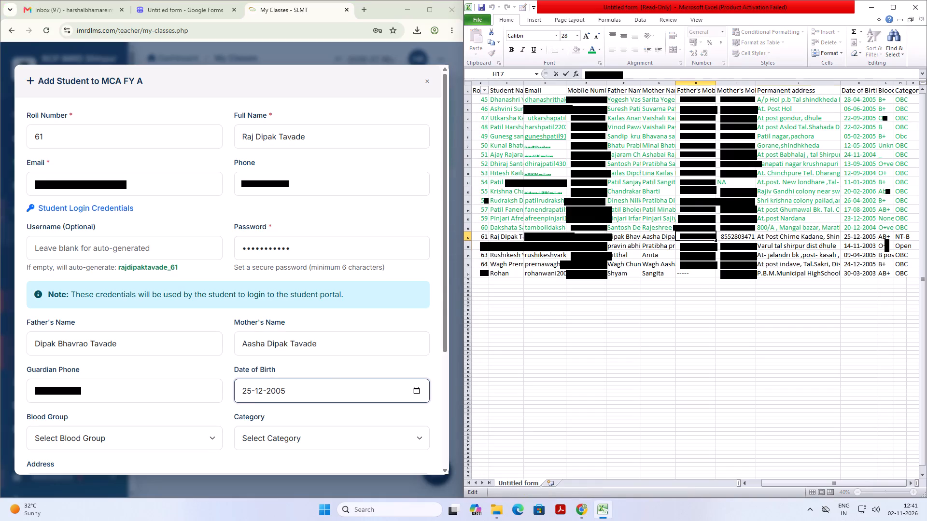
pyautogui.click(809, 242)
pyautogui.click(809, 234)
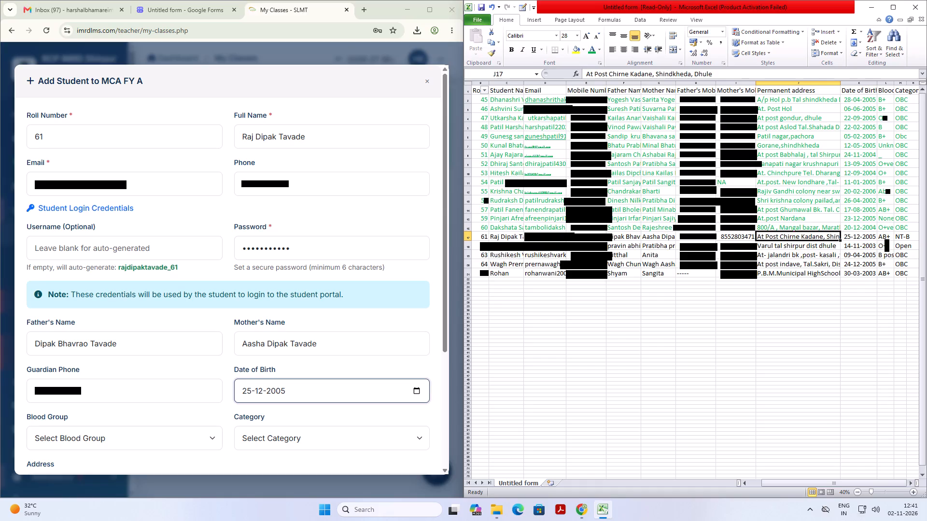
pyautogui.hotkey('ctrl', 'c')
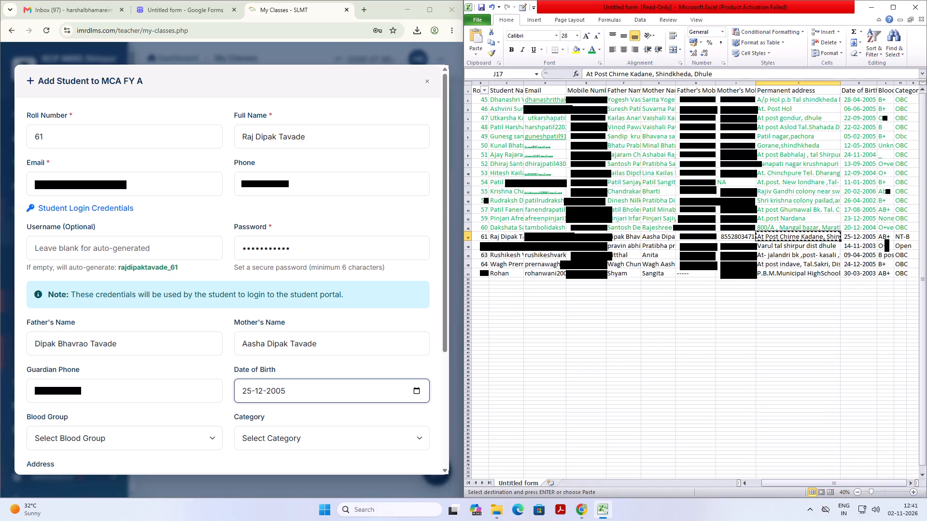
pyautogui.scroll(-5, 306, 326)
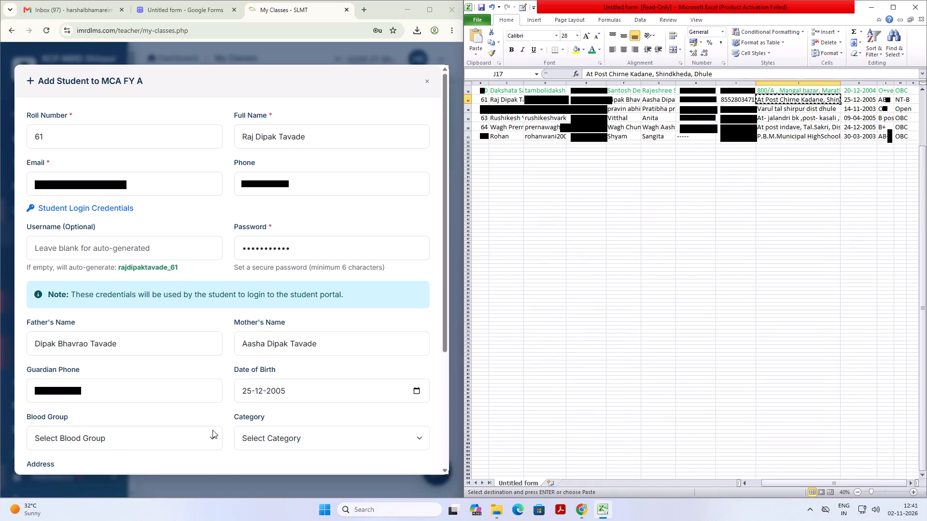
pyautogui.scroll(-4, 105, 439)
pyautogui.click(202, 460)
pyautogui.scroll(-5, 202, 449)
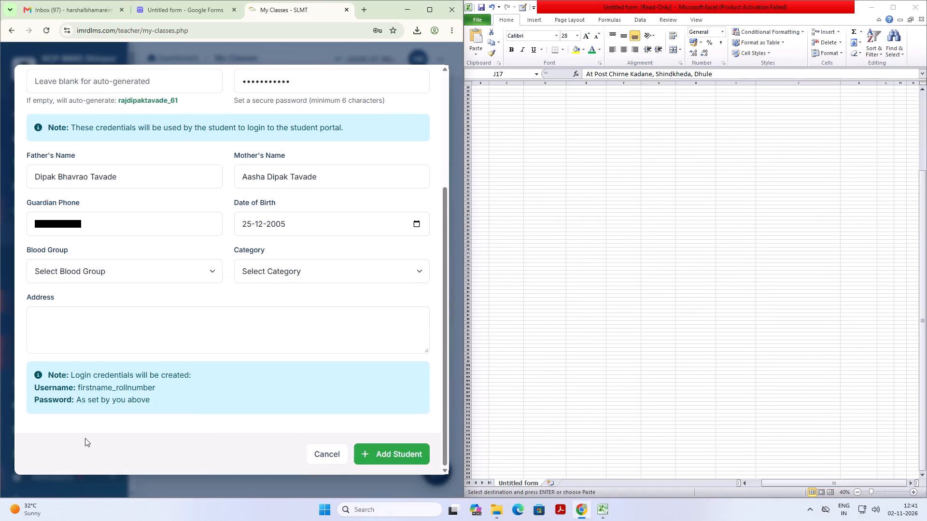
pyautogui.click(125, 314)
pyautogui.hotkey('ctrl', 'v')
# Return to roll number 61's row in Excel to check the student's blood group and category.
pyautogui.click(718, 294)
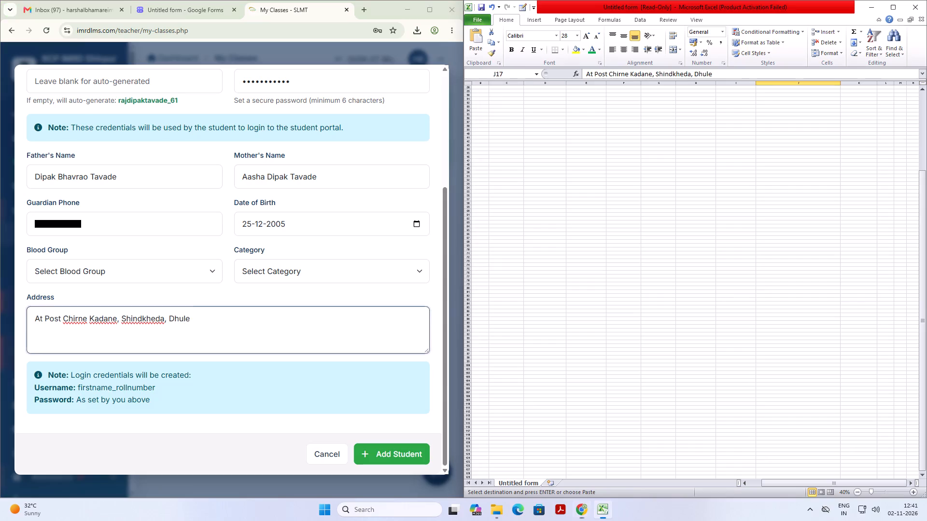
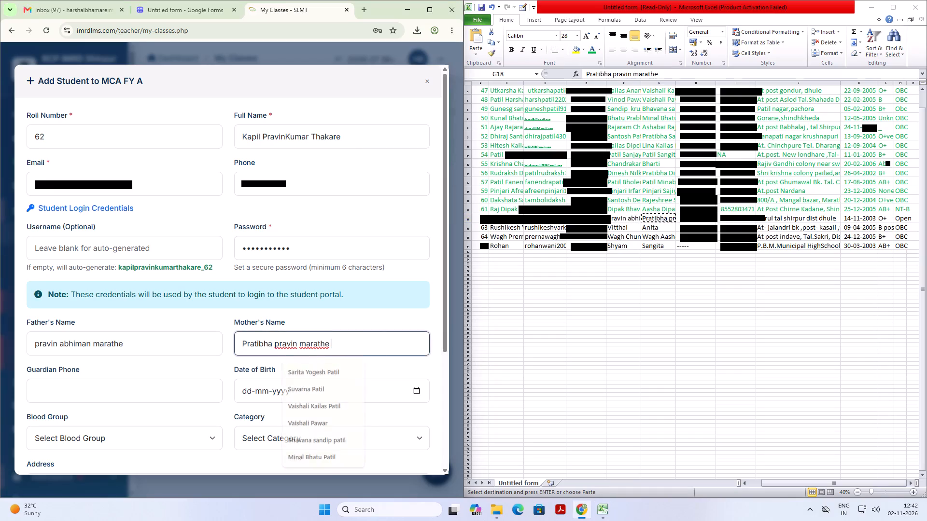
# Copy the guardian's mobile number from roll number 62's Excel row into the form's Guardian Phone field.
pyautogui.click(166, 385)
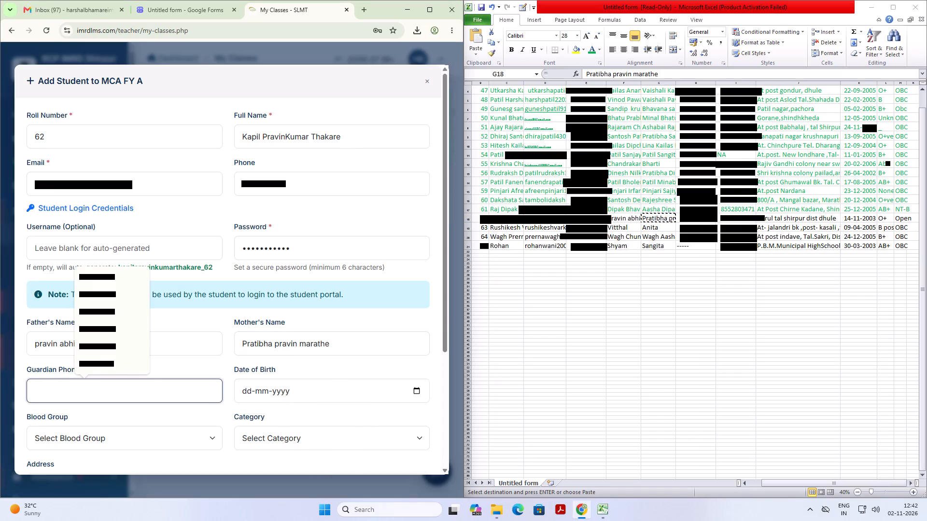
pyautogui.click(686, 221)
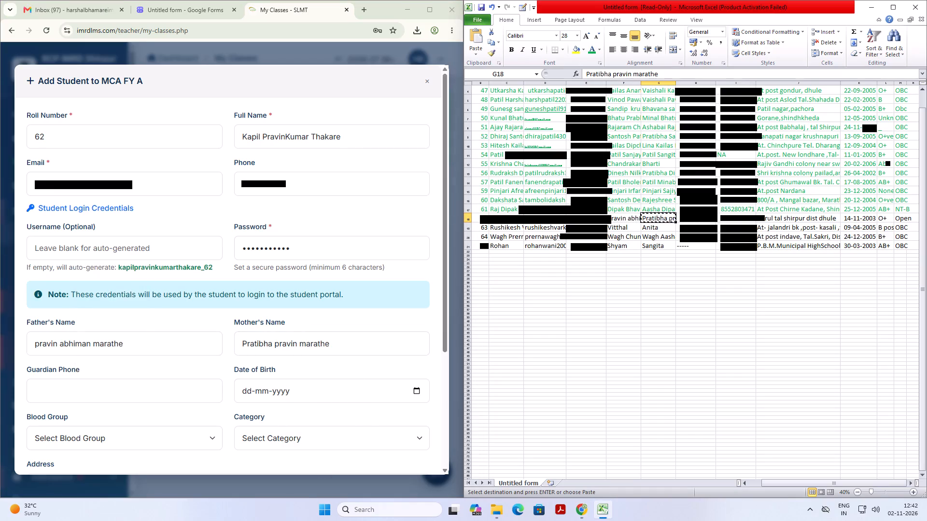
pyautogui.click(697, 216)
pyautogui.hotkey('ctrl', 'c')
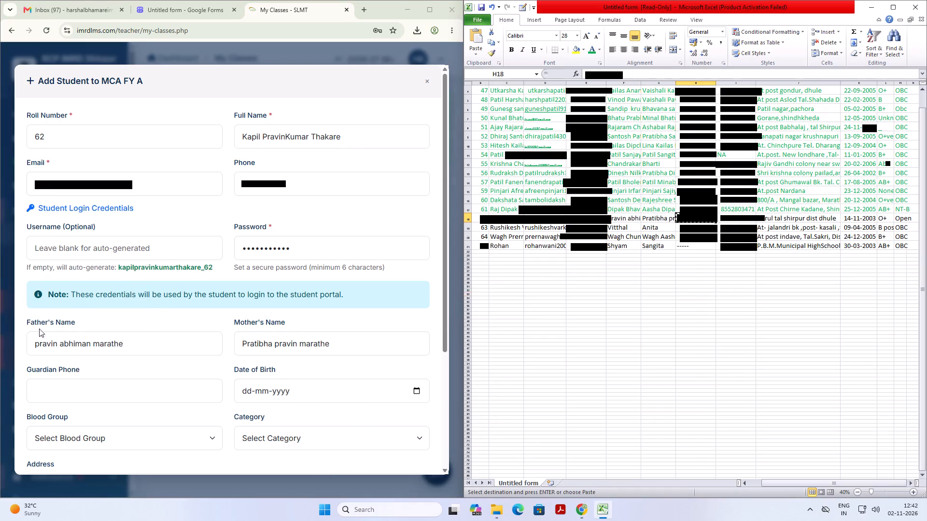
pyautogui.click(115, 405)
pyautogui.click(116, 386)
pyautogui.hotkey('ctrl', 'v')
# Enter the date of birth from roll number 62's Excel row in the form's Date of Birth field.
pyautogui.click(274, 382)
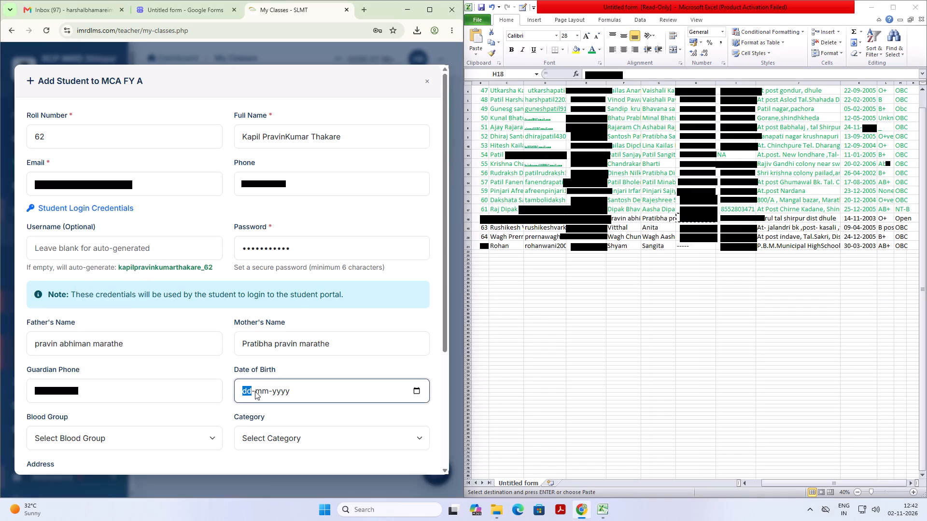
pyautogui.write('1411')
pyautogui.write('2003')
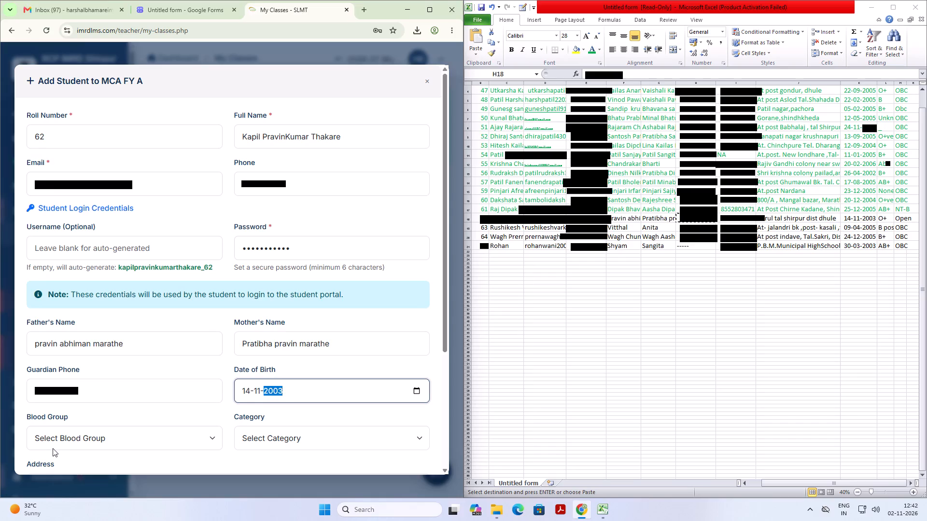
# Set roll number 62's blood group to O+ and category to General in the student form.
pyautogui.click(90, 437)
pyautogui.click(74, 399)
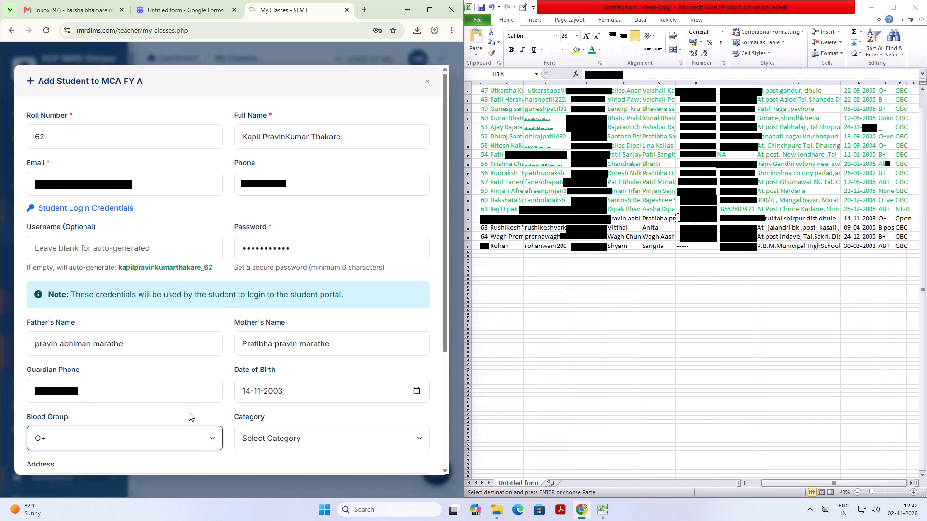
pyautogui.click(281, 440)
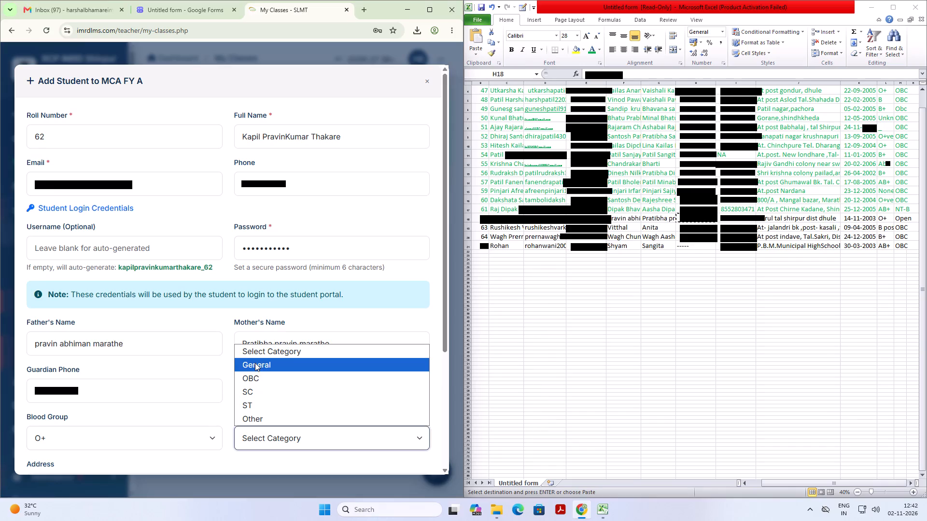
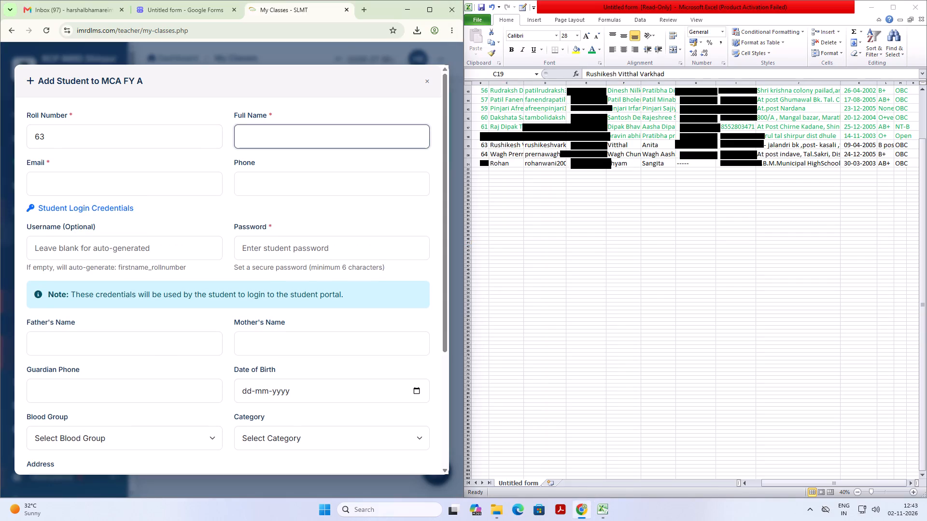
# Copy the student's full name from roll number 63's Excel row into the form's Full Name field.
pyautogui.click(501, 143)
pyautogui.hotkey('ctrl', 'c')
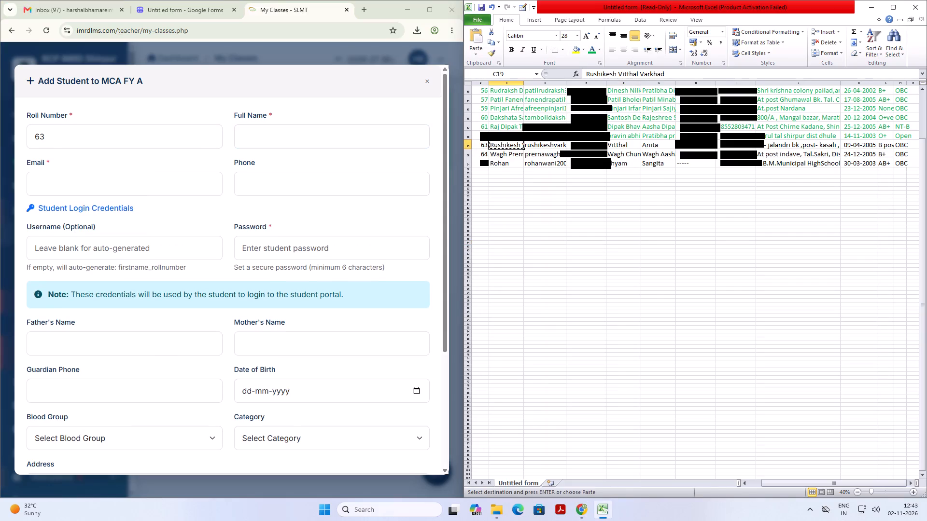
pyautogui.click(304, 130)
pyautogui.hotkey('ctrl', 'v')
# Copy the email address from roll number 63's Excel row into the form's Email field.
pyautogui.click(161, 178)
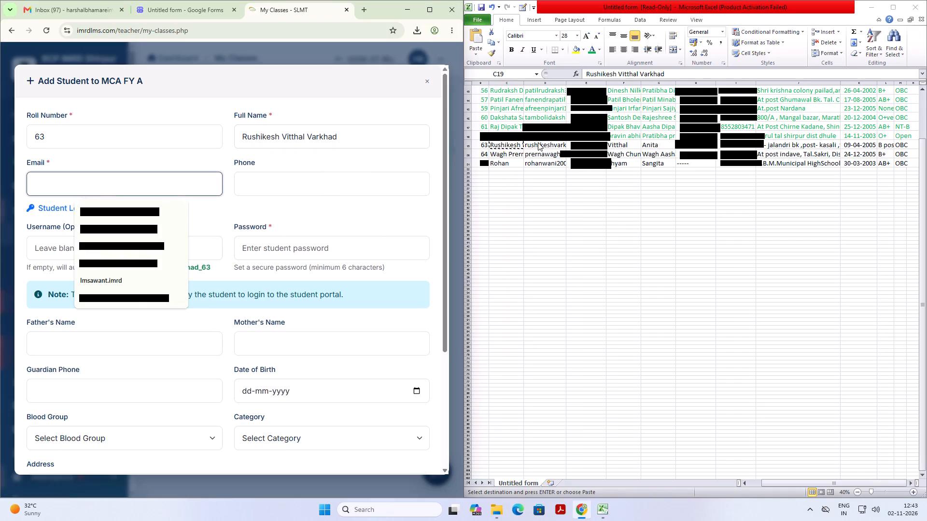
pyautogui.click(529, 142)
pyautogui.click(556, 148)
pyautogui.hotkey('ctrl', 'c')
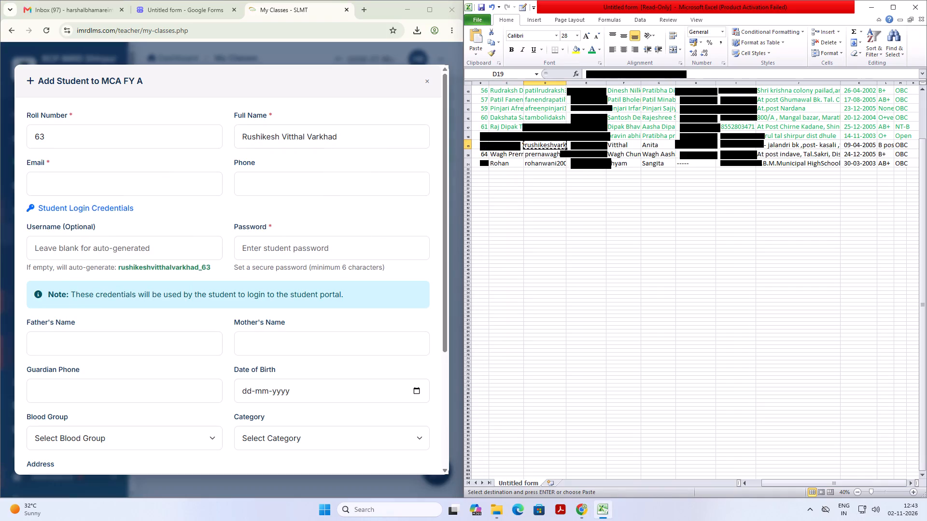
pyautogui.click(104, 197)
pyautogui.hotkey('ctrl', 'v')
pyautogui.click(201, 179)
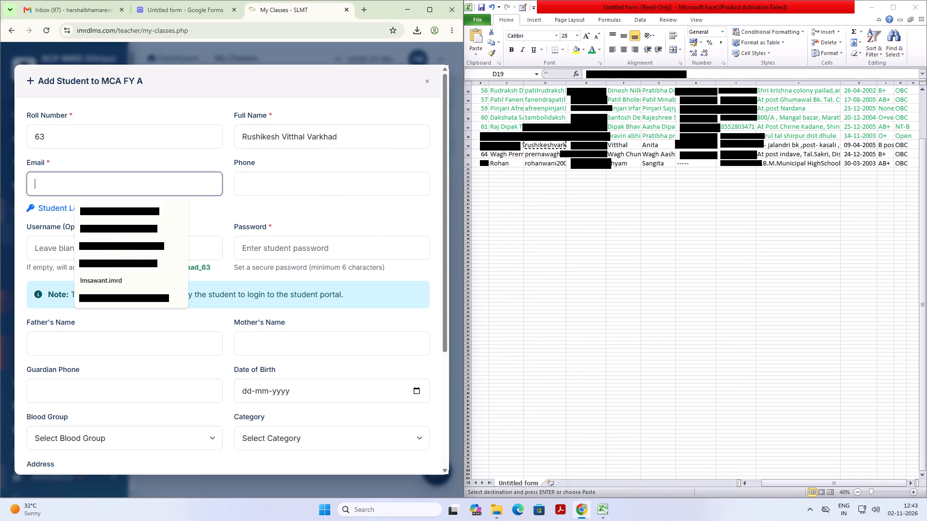
pyautogui.hotkey('ctrl', 'v')
# Copy the student's mobile number from roll number 63's Excel row into the form's Phone field.
pyautogui.click(288, 183)
pyautogui.doubleClick(596, 147)
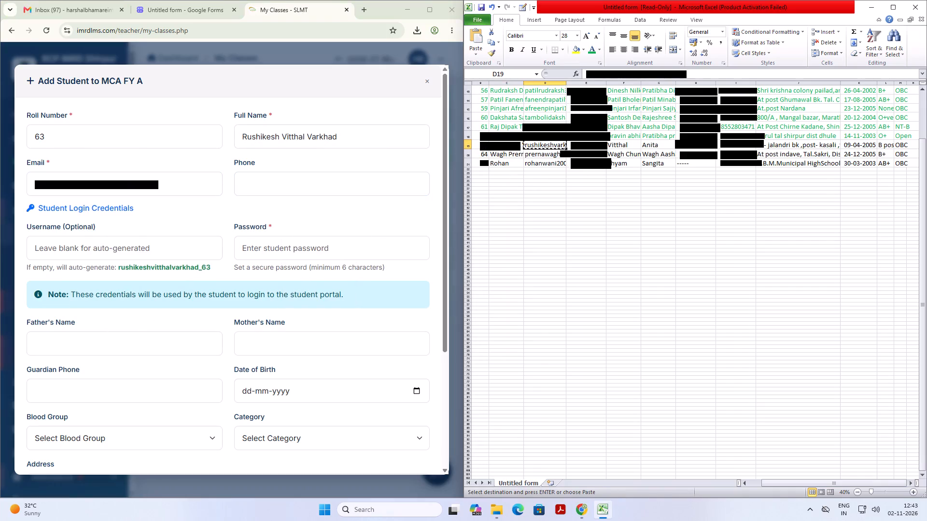
pyautogui.click(617, 202)
pyautogui.click(590, 147)
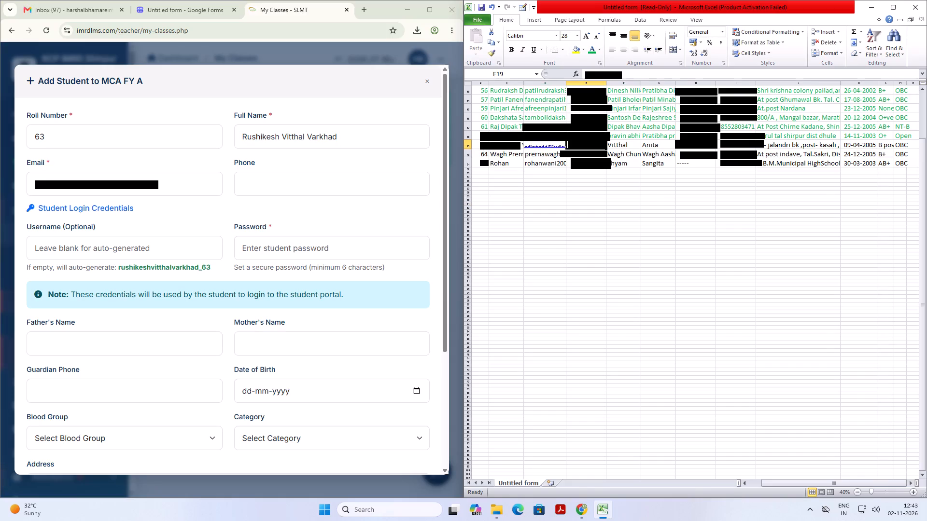
pyautogui.hotkey('ctrl', 'c')
pyautogui.click(315, 179)
pyautogui.hotkey('ctrl', 'v')
# Copy the father's name from roll number 63's Excel row into the form's Father's Name field.
pyautogui.click(598, 223)
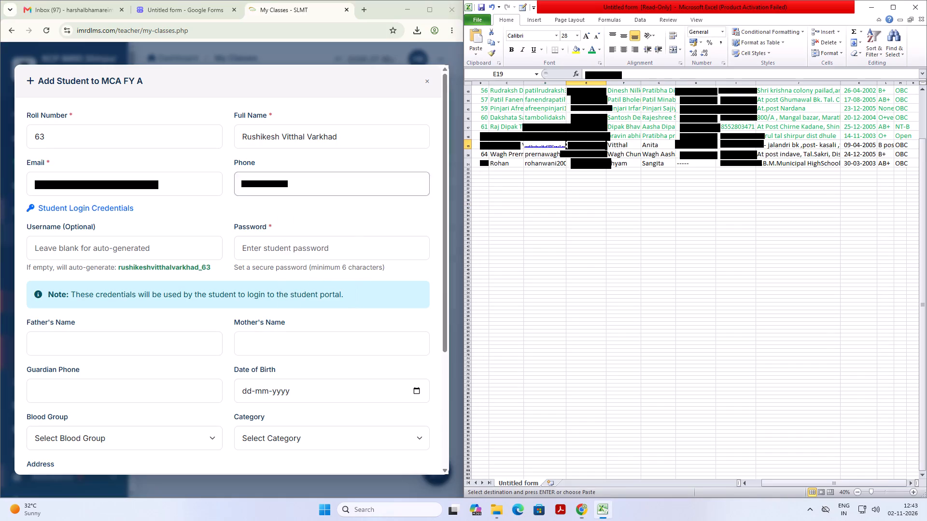
pyautogui.doubleClick(679, 232)
pyautogui.doubleClick(663, 226)
pyautogui.click(663, 226)
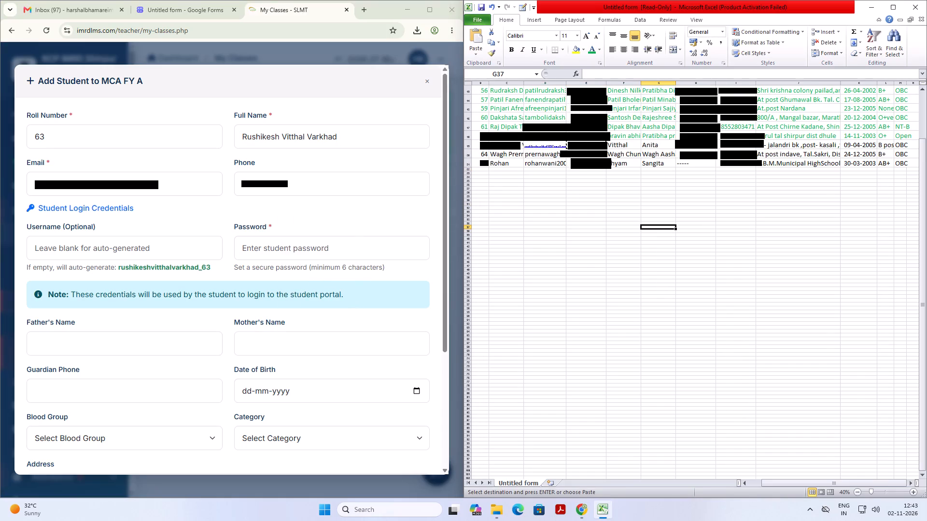
pyautogui.click(626, 145)
pyautogui.hotkey('ctrl', 'c')
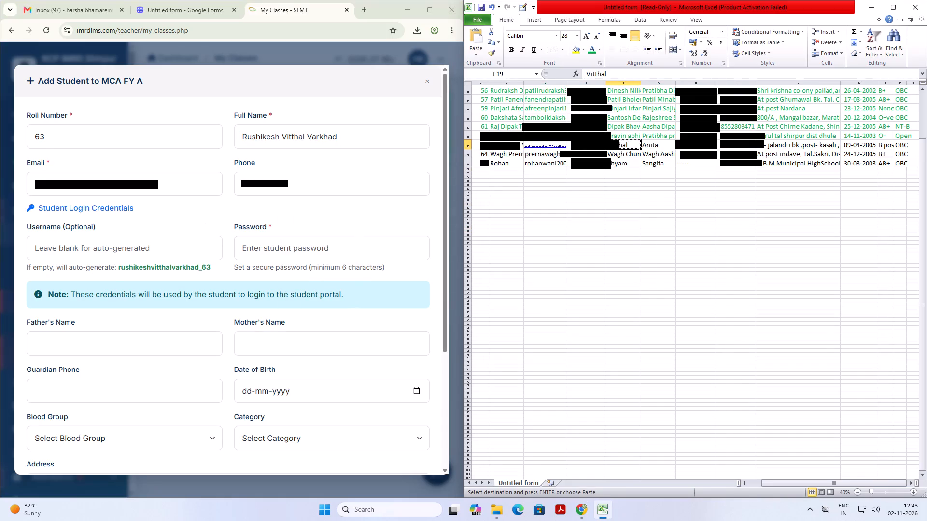
pyautogui.click(110, 339)
pyautogui.hotkey('ctrl', 'v')
# Copy the mother's name from roll number 63's Excel row into the form's Mother's Name field.
pyautogui.click(253, 343)
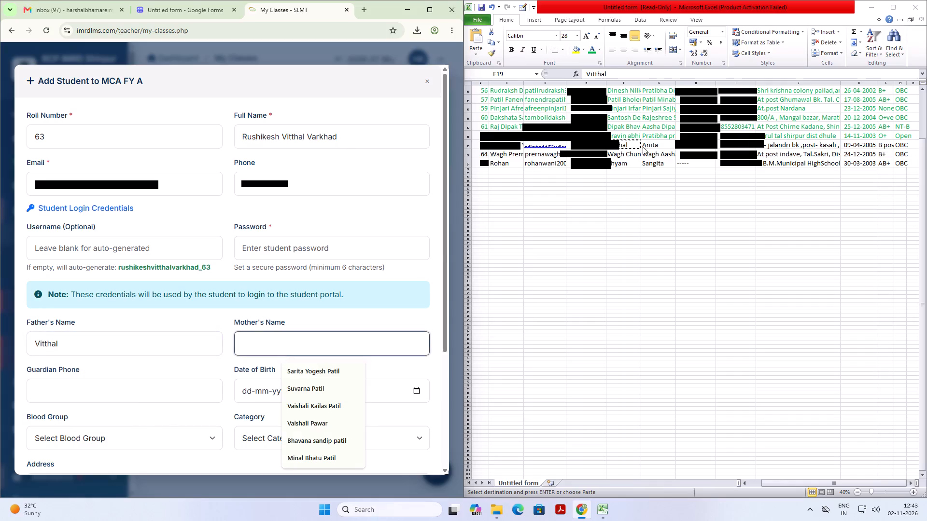
pyautogui.click(655, 142)
pyautogui.doubleClick(655, 142)
pyautogui.hotkey('ctrl', 'c')
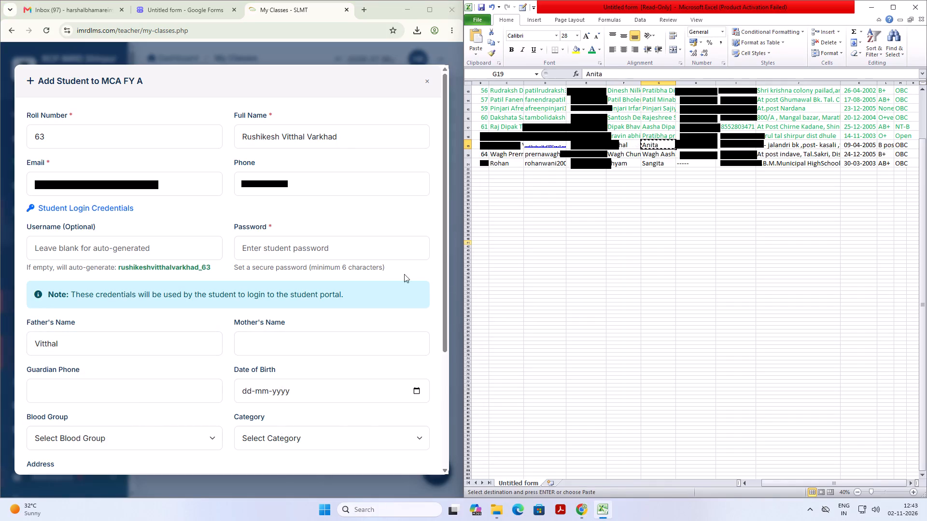
pyautogui.click(304, 343)
pyautogui.hotkey('ctrl', 'v')
# Copy the guardian's mobile number from roll number 63's Excel row into the form's Guardian Phone field.
pyautogui.click(130, 388)
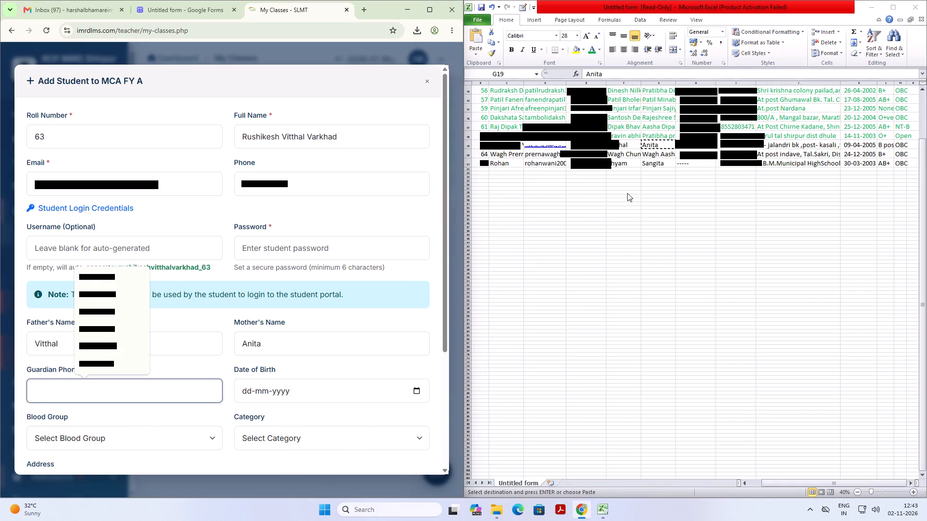
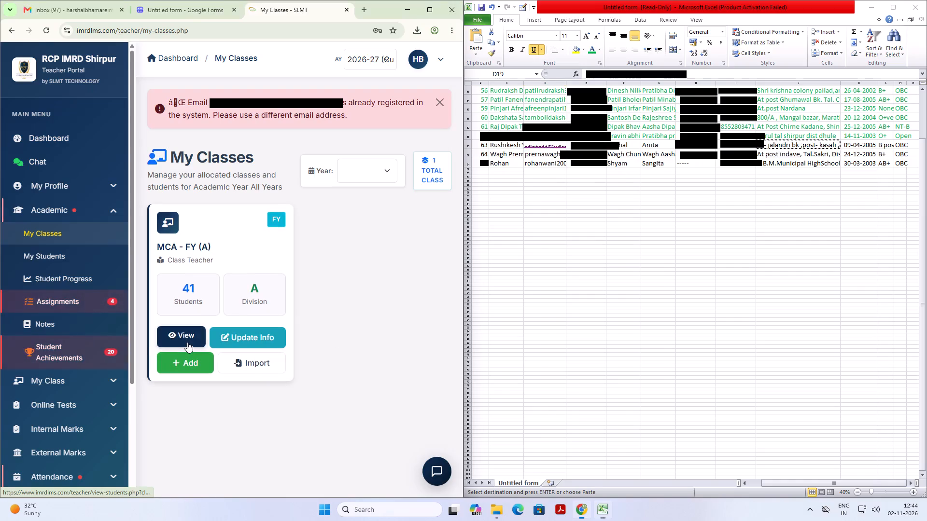
# Review the MCA FY (A) student list to check which roll numbers, names and emails are already registered.
pyautogui.scroll(-13, 217, 314)
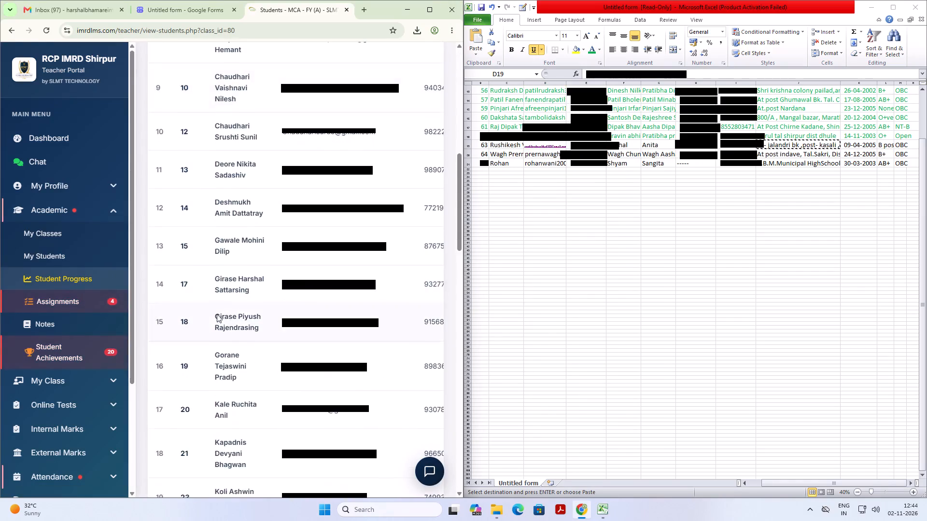
pyautogui.scroll(-15, 217, 314)
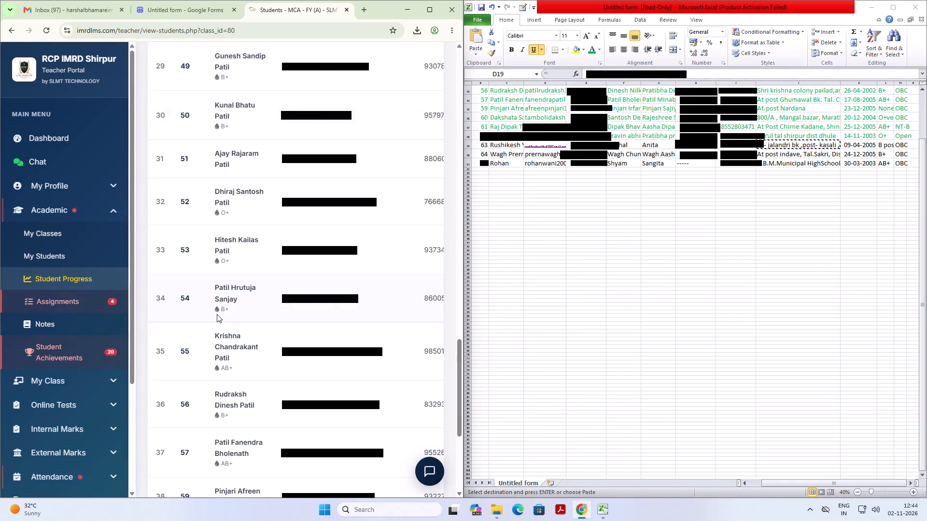
pyautogui.scroll(-7, 217, 314)
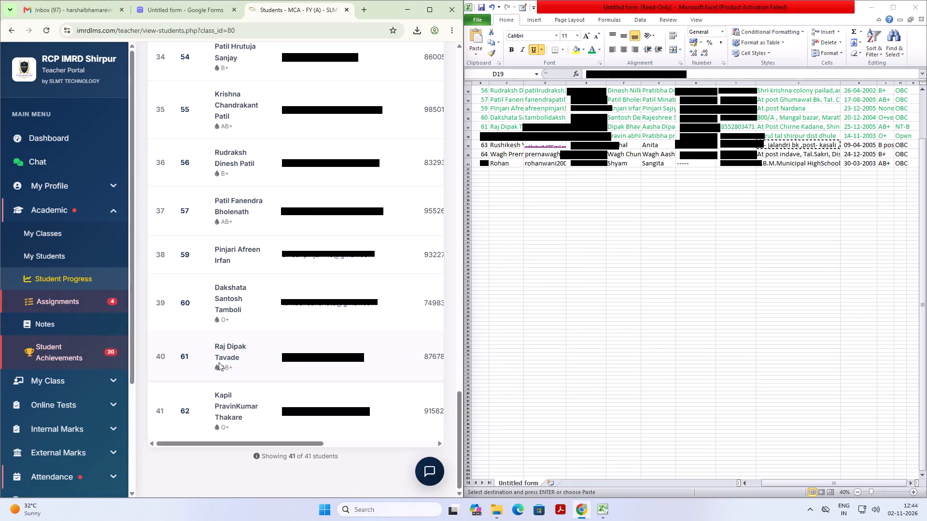
pyautogui.scroll(1, 219, 362)
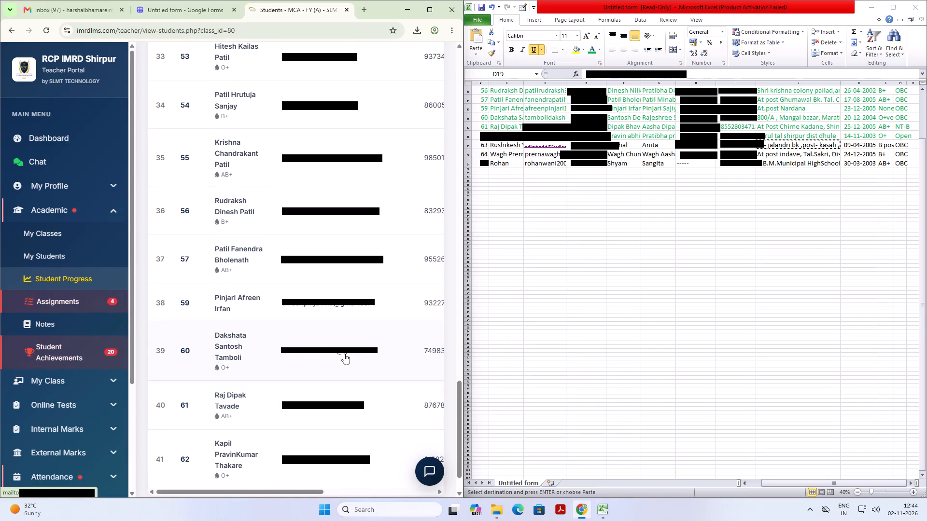
pyautogui.scroll(-2, 344, 354)
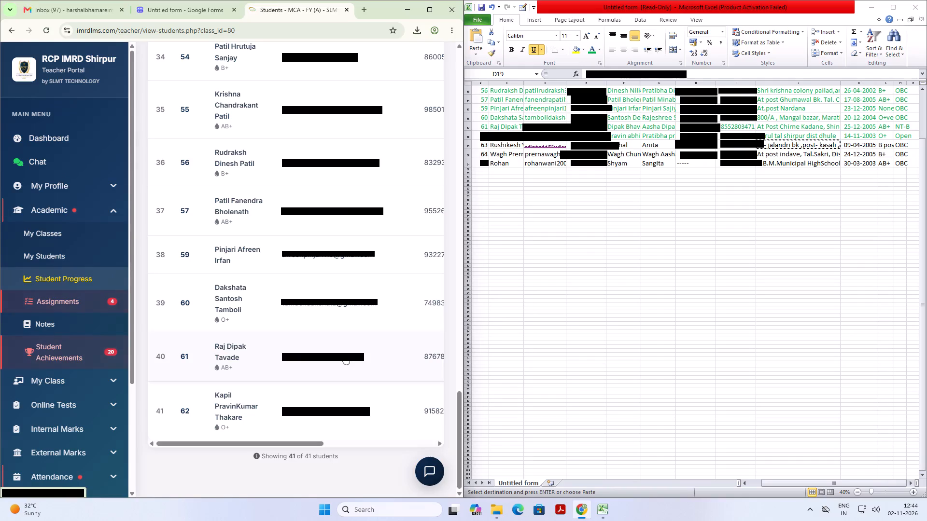
pyautogui.scroll(9, 344, 354)
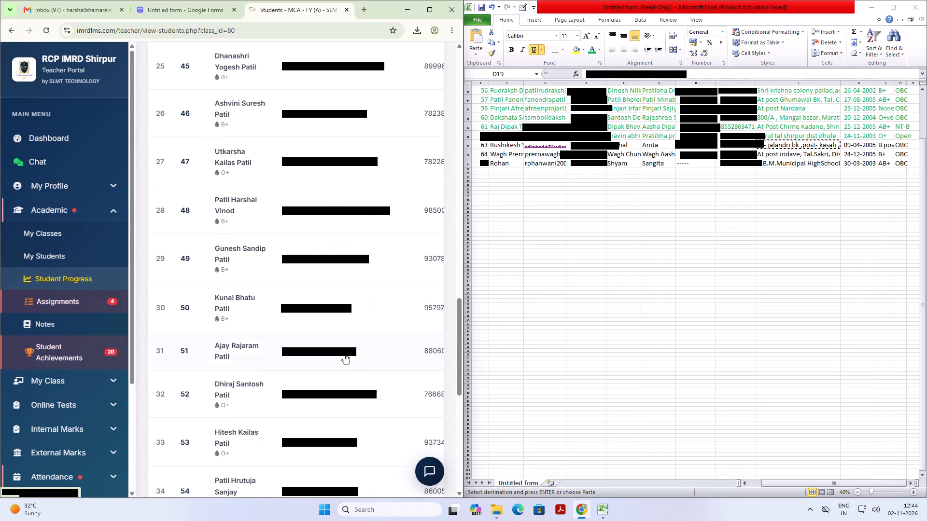
pyautogui.scroll(8, 344, 354)
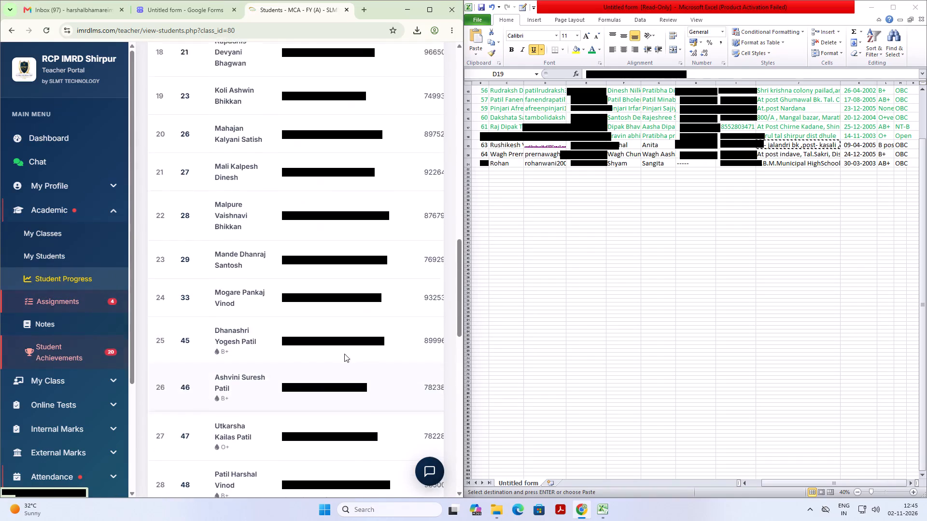
pyautogui.scroll(13, 344, 354)
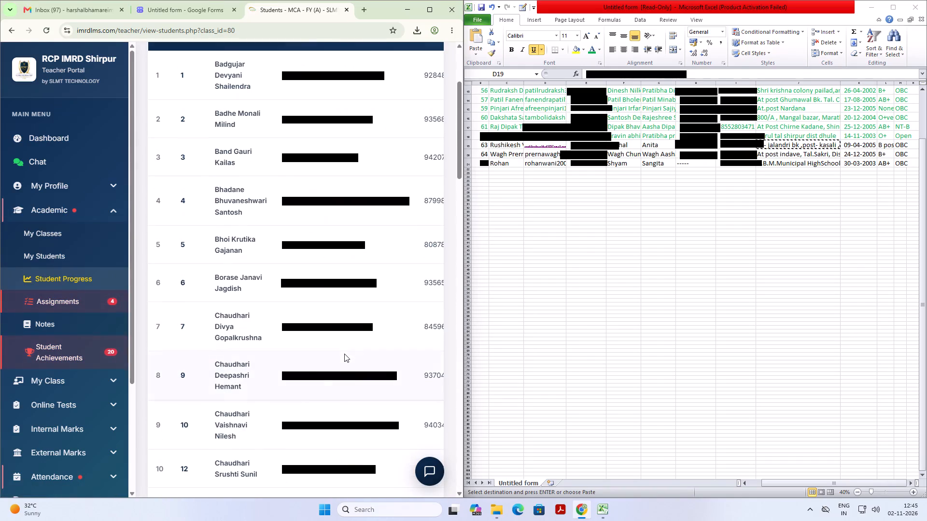
pyautogui.scroll(4, 344, 354)
pyautogui.scroll(-5, 344, 354)
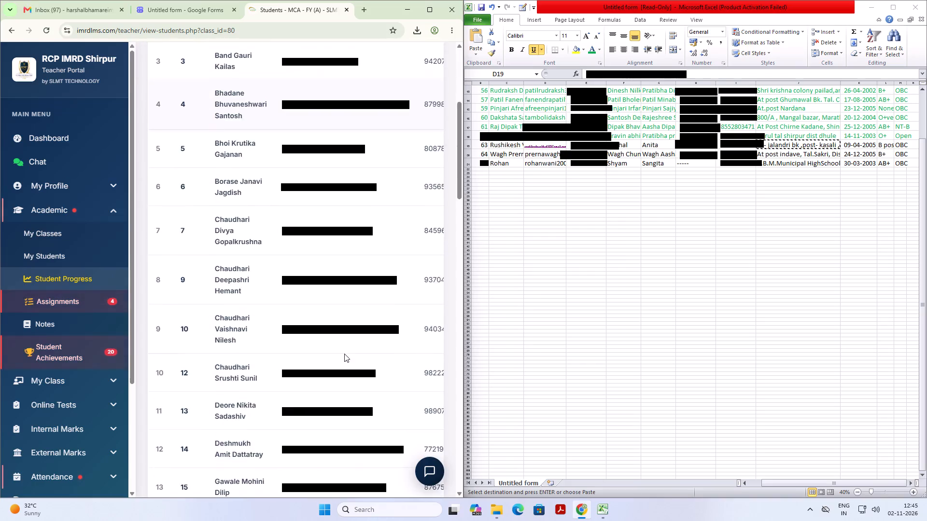
pyautogui.scroll(4, 344, 354)
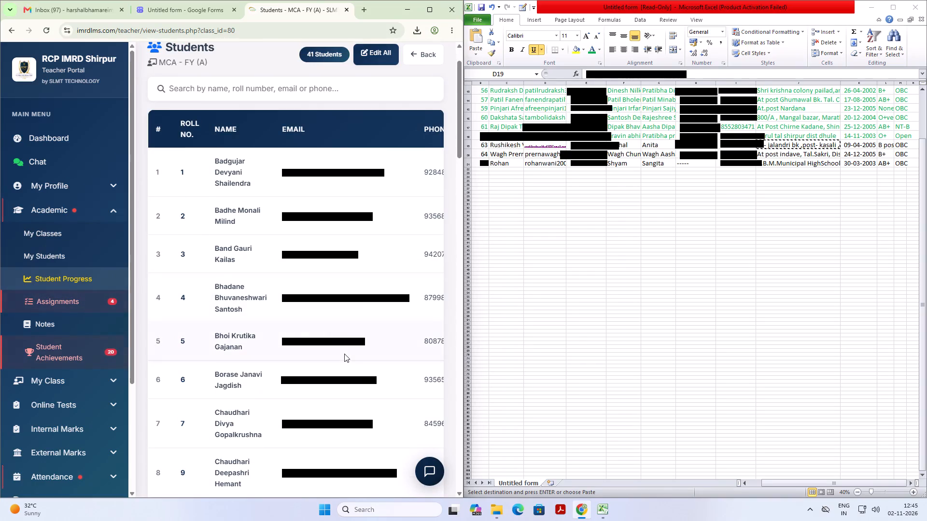
pyautogui.scroll(-5, 344, 354)
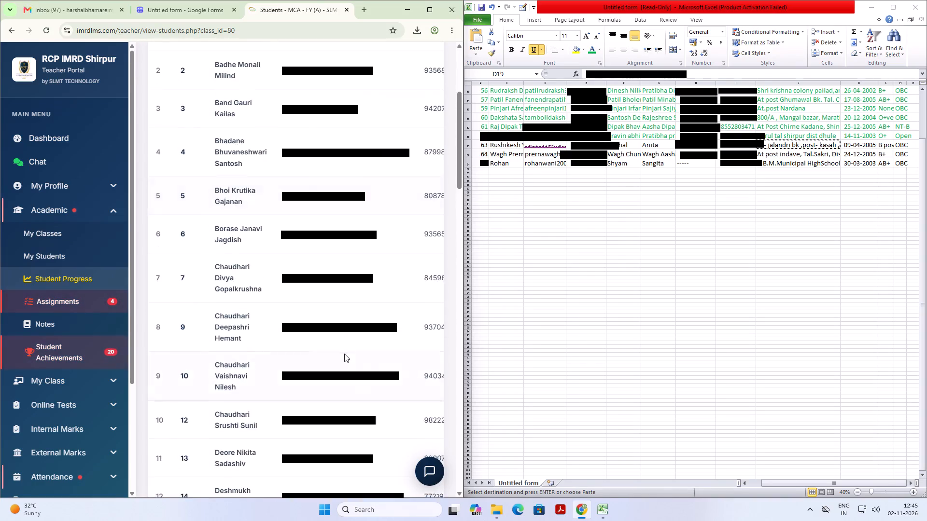
pyautogui.scroll(-3, 344, 354)
pyautogui.scroll(3, 344, 354)
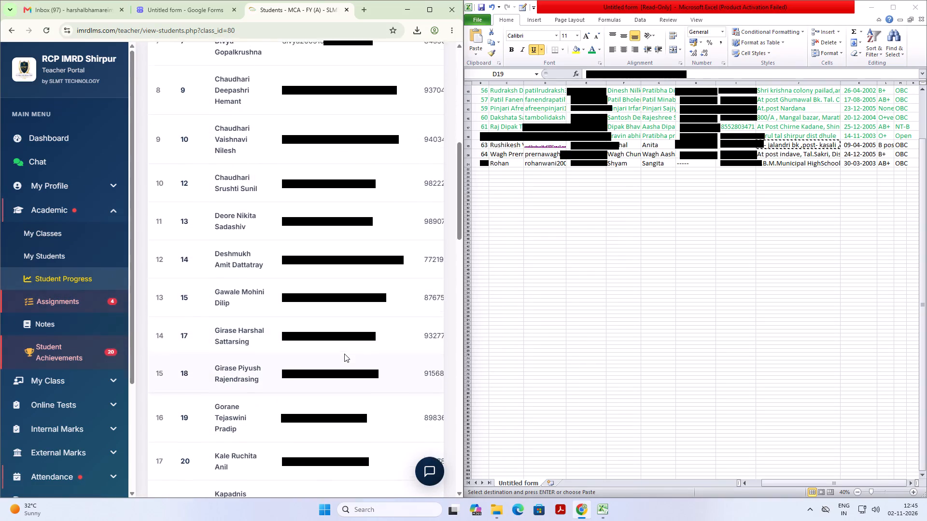
pyautogui.scroll(5, 344, 354)
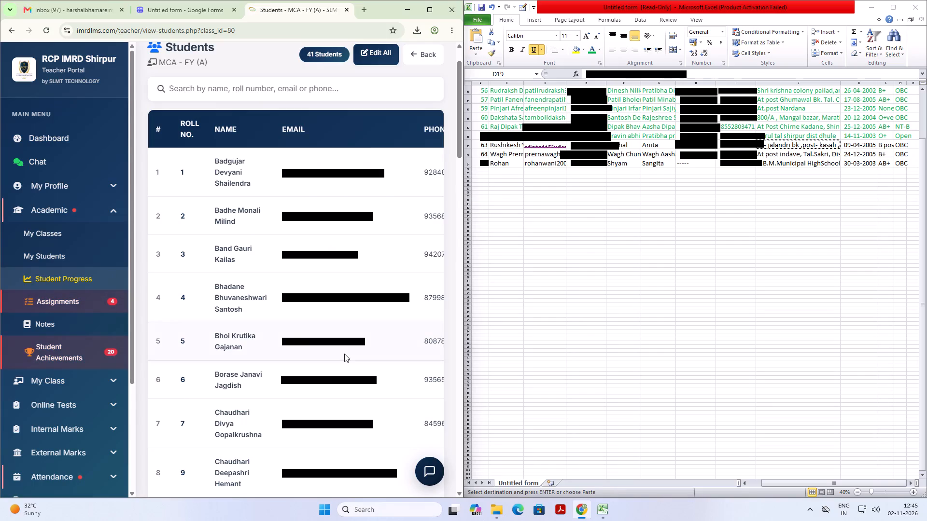
pyautogui.scroll(-5, 344, 354)
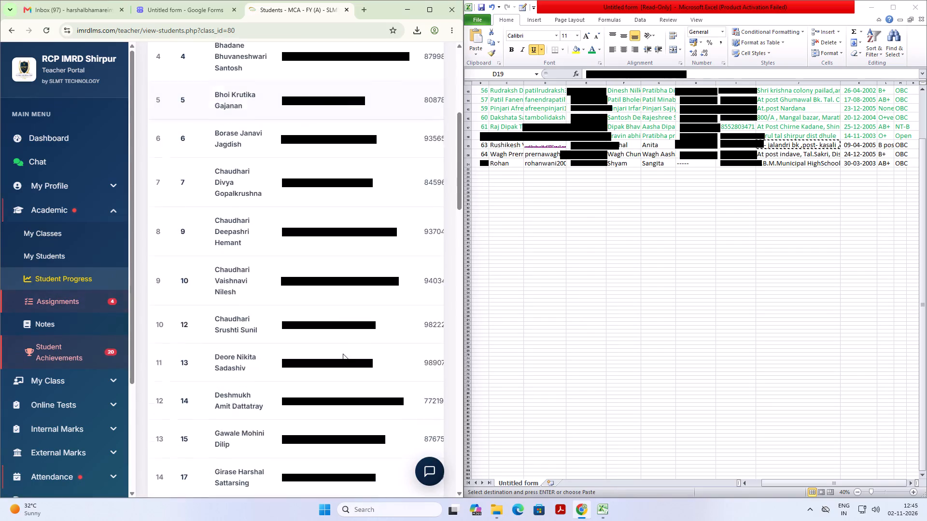
pyautogui.scroll(-10, 343, 354)
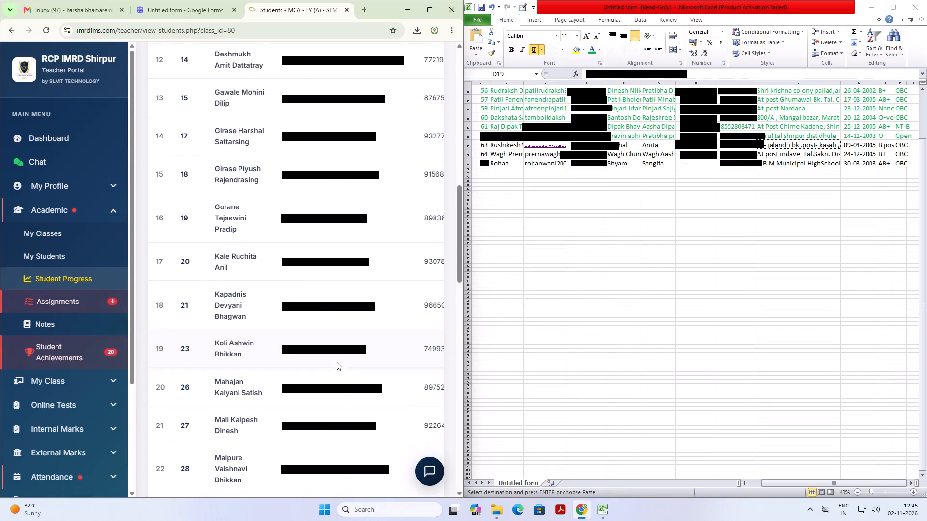
pyautogui.scroll(-5, 337, 362)
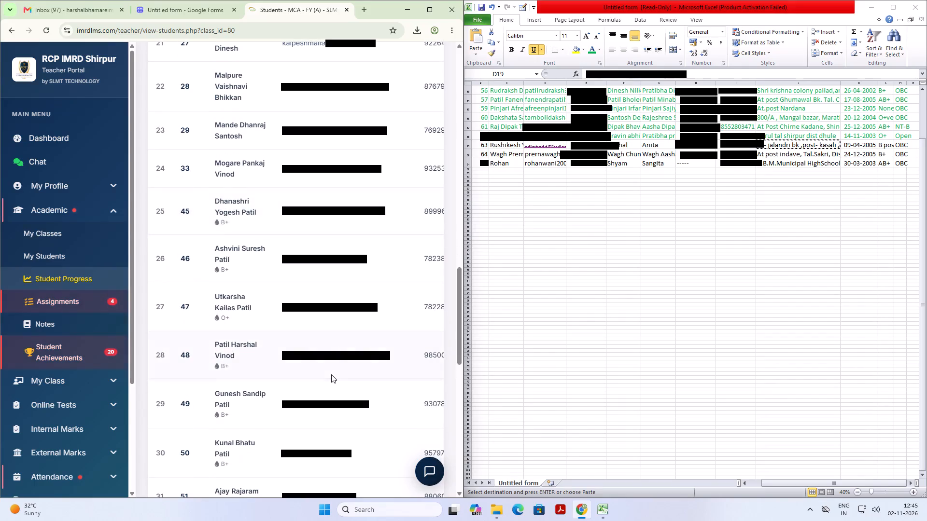
pyautogui.scroll(-10, 331, 374)
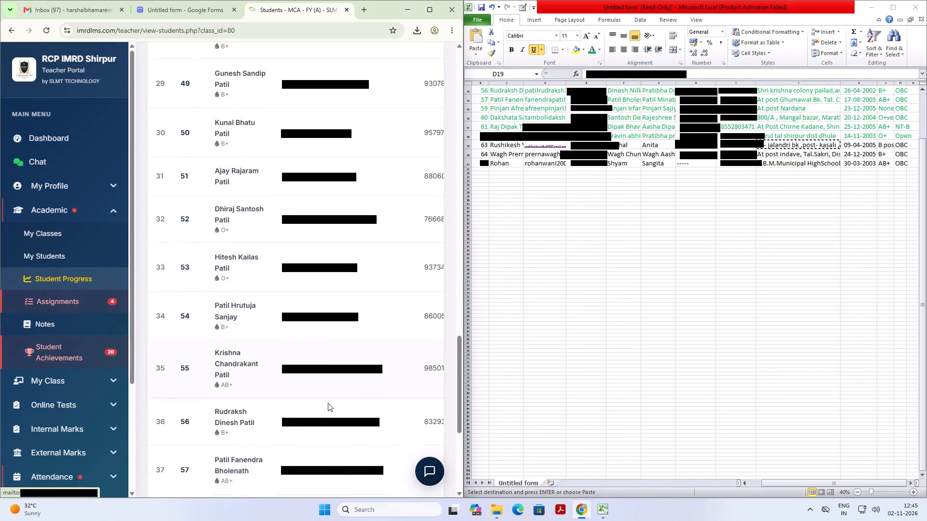
pyautogui.scroll(-3, 328, 406)
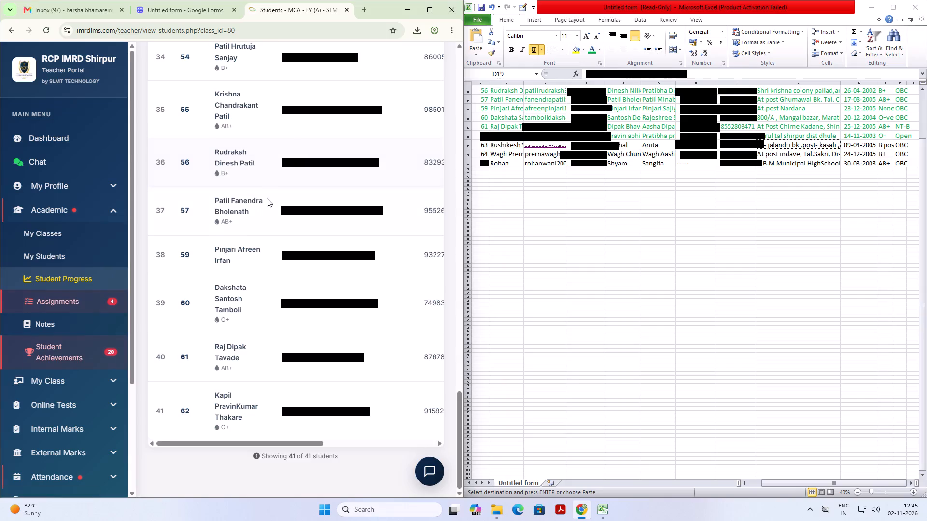
pyautogui.scroll(-3, 267, 198)
pyautogui.scroll(20, 240, 263)
pyautogui.scroll(4, 240, 263)
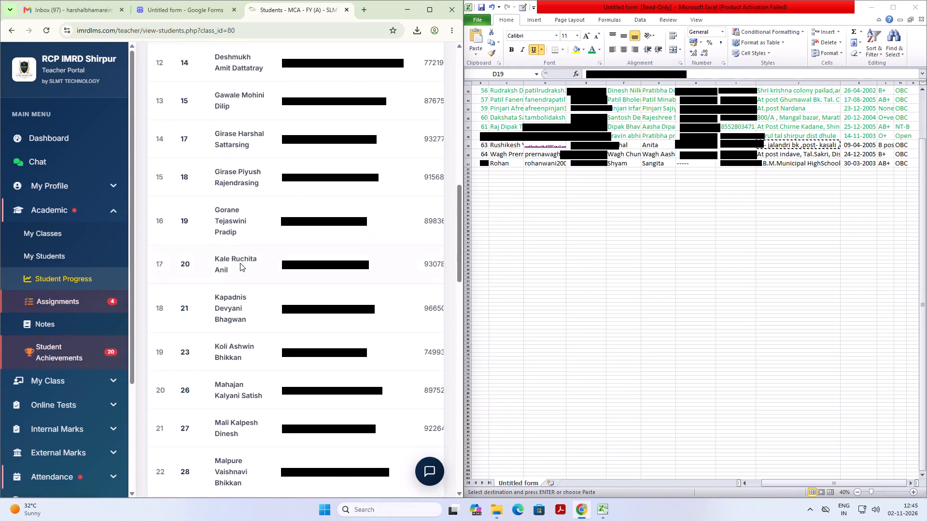
pyautogui.scroll(18, 240, 263)
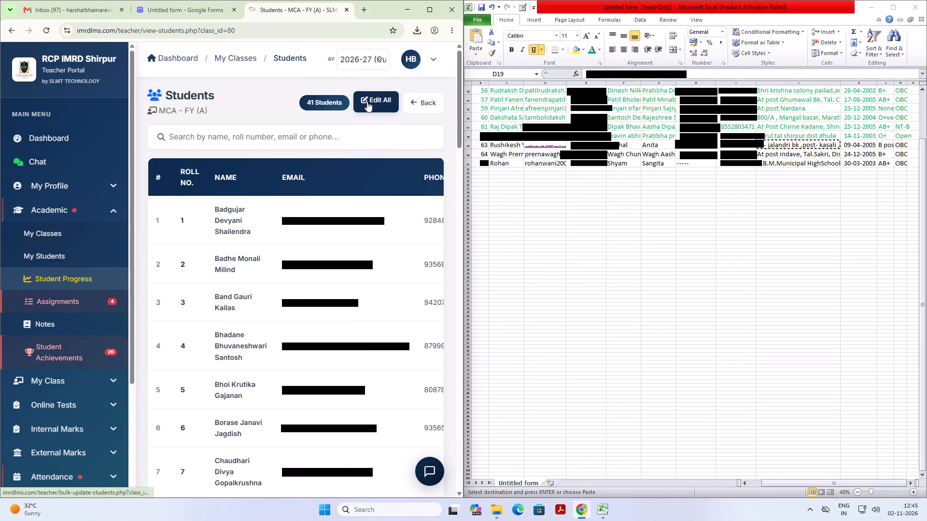
# Return to the class overview, open a new Add Student form for MCA FY A, and enter roll number 63.
pyautogui.click(434, 102)
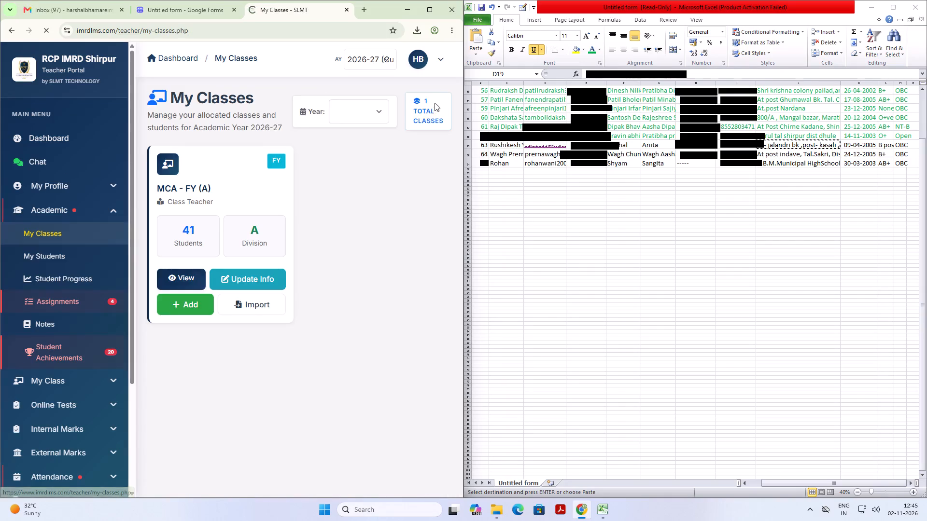
pyautogui.click(181, 311)
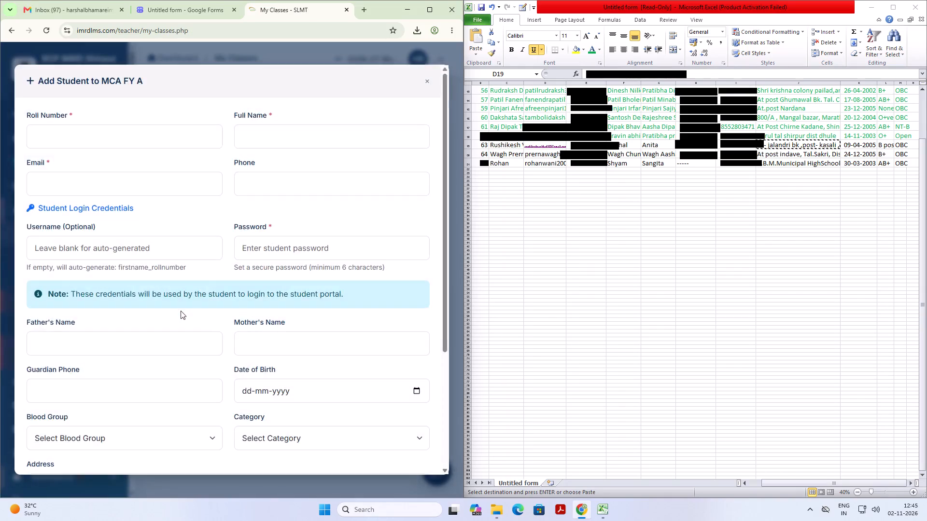
pyautogui.scroll(-3, 181, 311)
pyautogui.scroll(11, 181, 311)
pyautogui.click(146, 143)
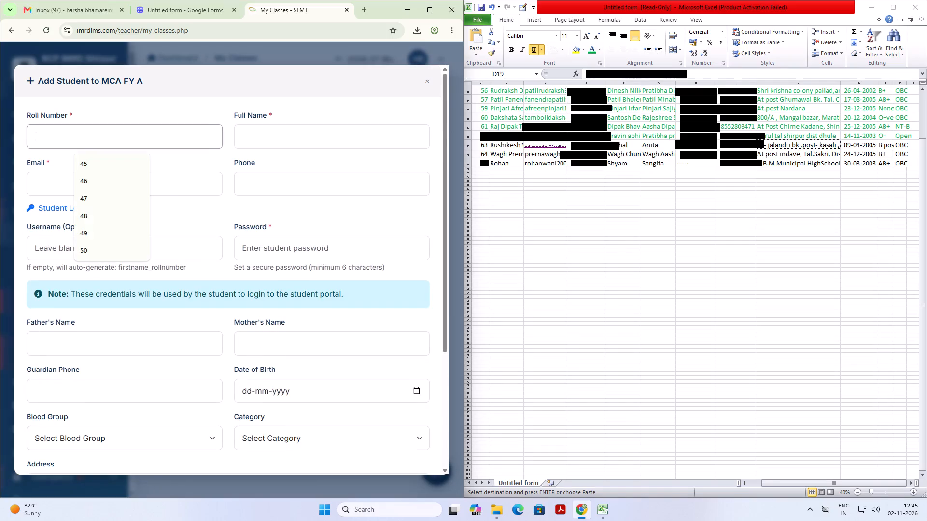
pyautogui.scroll(-4, 119, 232)
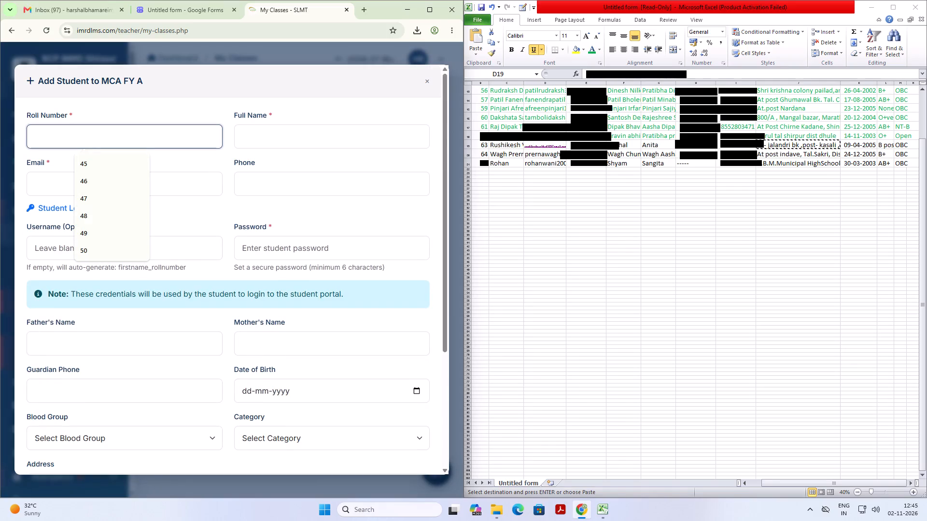
pyautogui.click(124, 142)
pyautogui.write('63')
pyautogui.press('Tab')
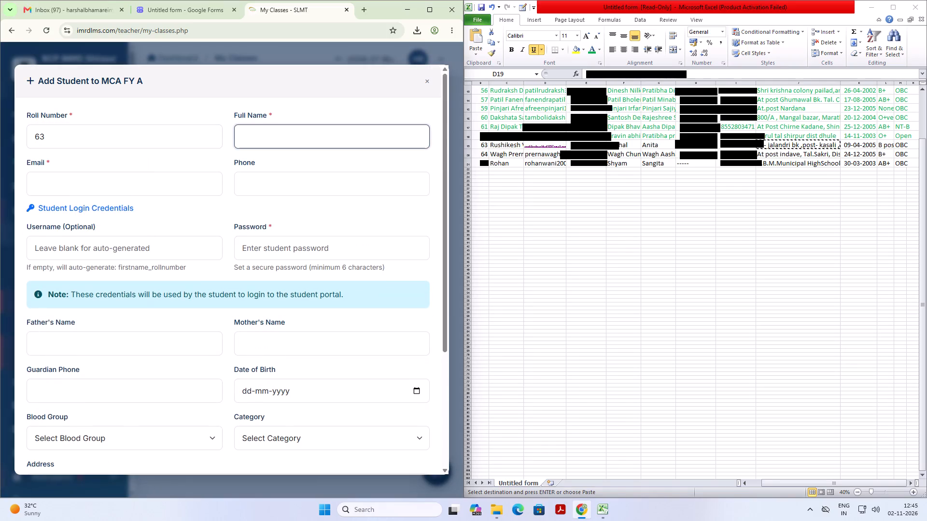
# Copy the student's name from roll number 63's Excel row into the form's Full Name field.
pyautogui.click(494, 143)
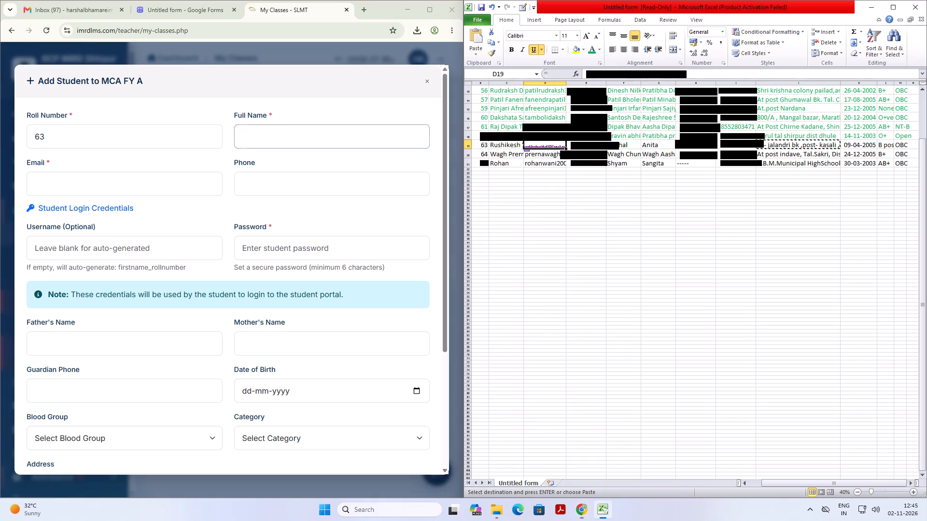
pyautogui.click(494, 143)
pyautogui.click(502, 143)
pyautogui.hotkey('ctrl', 'c')
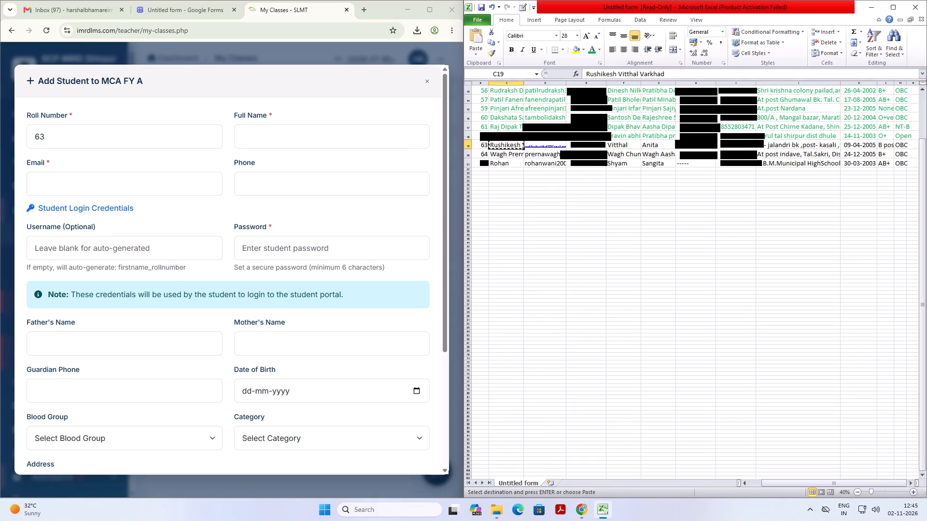
pyautogui.click(332, 139)
pyautogui.hotkey('ctrl', 'v')
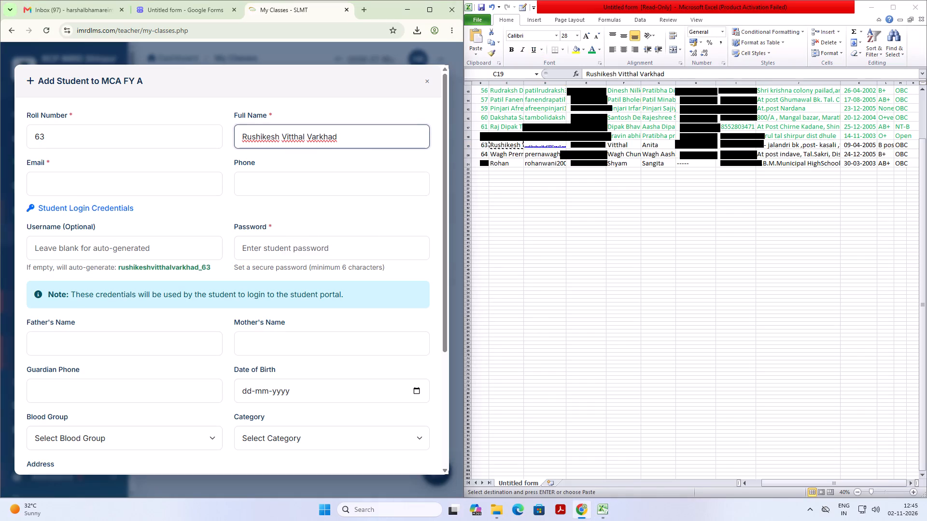
# Copy the student's email address from roll number 63's Excel row into the form's Email field.
pyautogui.click(187, 174)
pyautogui.doubleClick(540, 142)
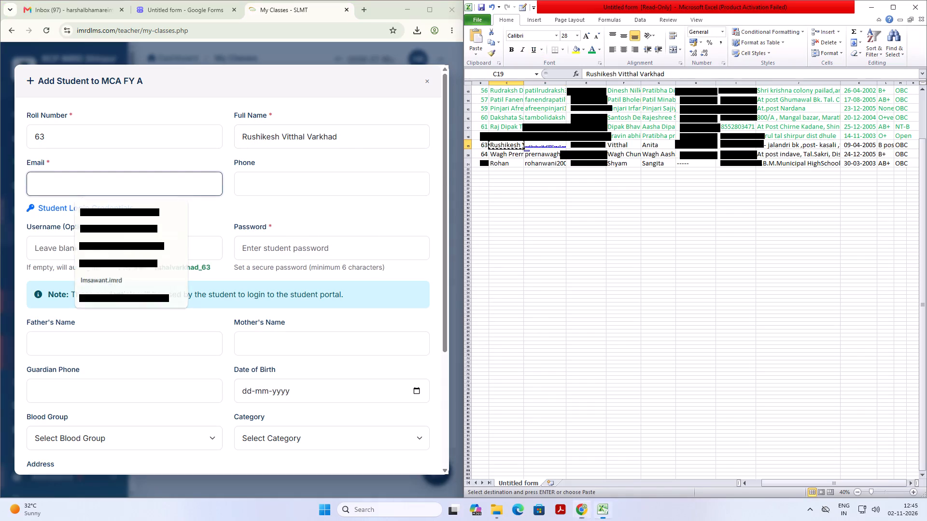
pyautogui.click(548, 155)
pyautogui.click(546, 147)
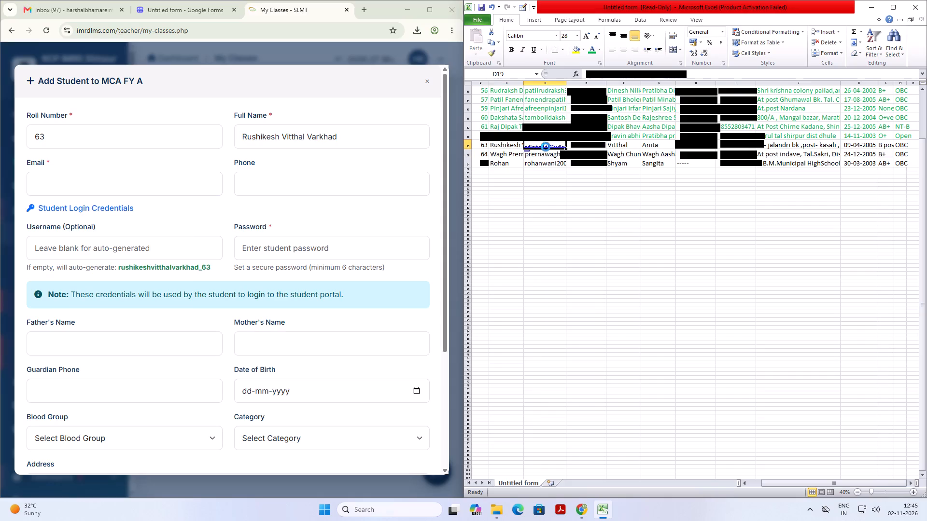
pyautogui.click(614, 210)
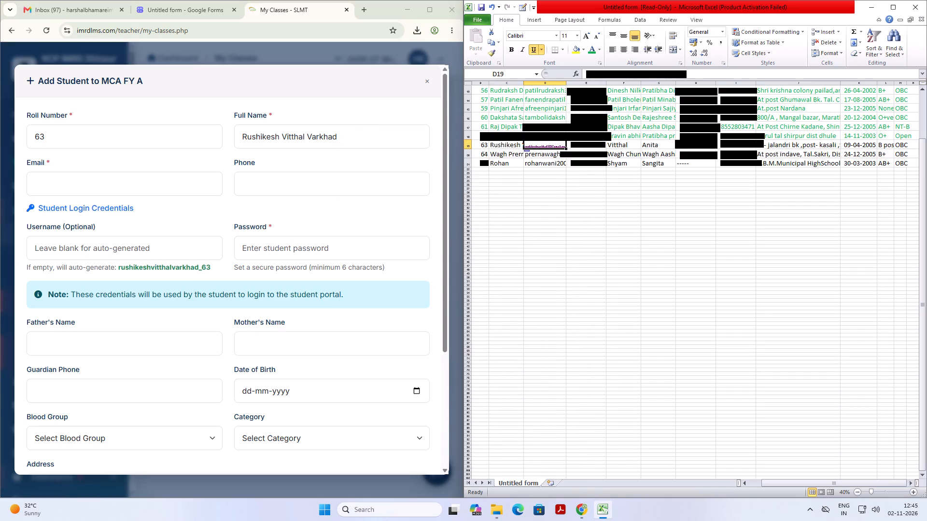
pyautogui.hotkey('ctrl', 'c')
pyautogui.click(133, 181)
pyautogui.hotkey('ctrl', 'v')
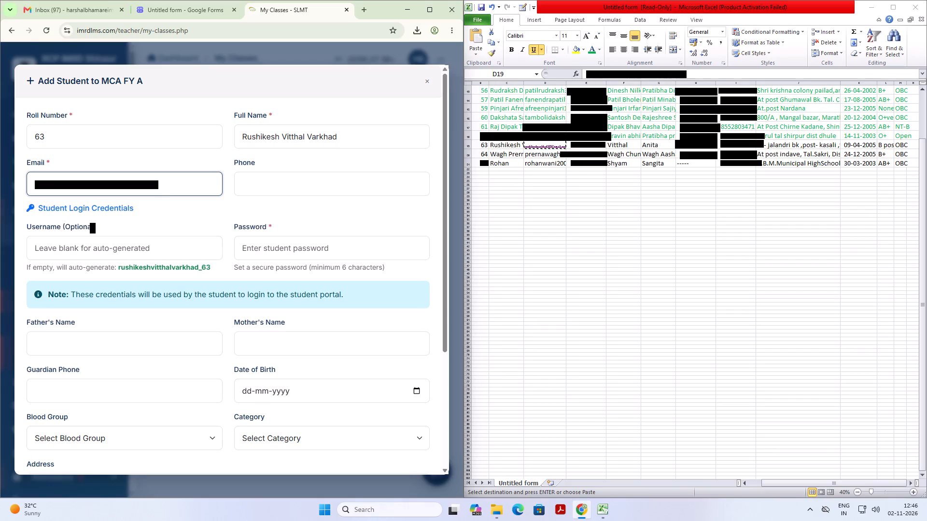
# Open the student's email address in the form's Email field for editing.
pyautogui.click(248, 178)
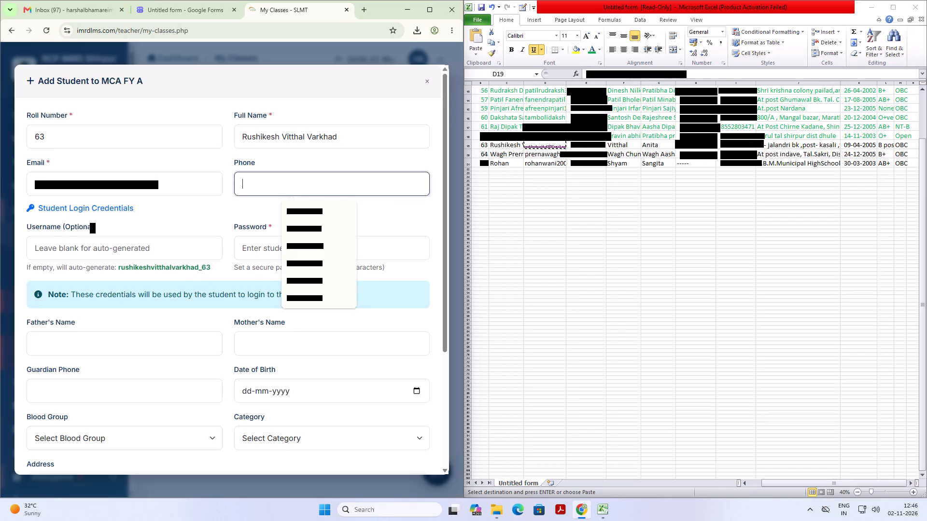
pyautogui.click(108, 191)
pyautogui.press('Right')
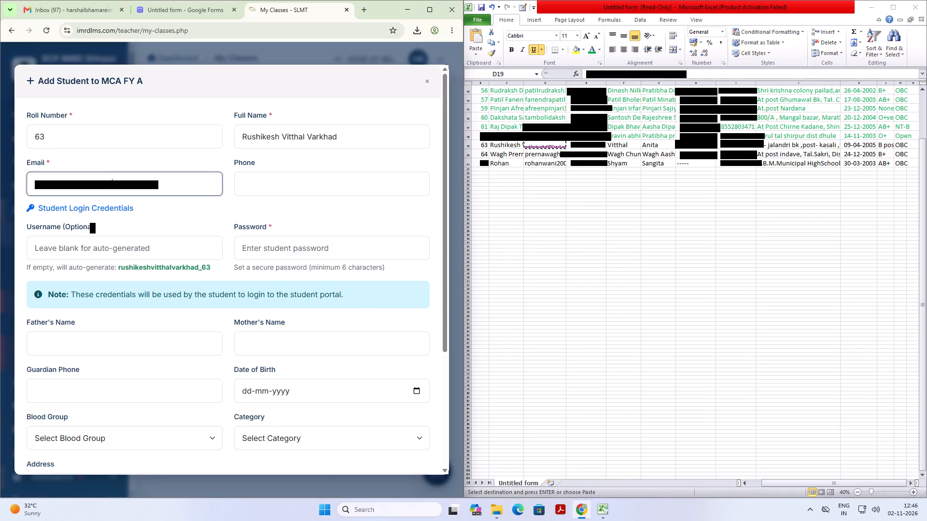